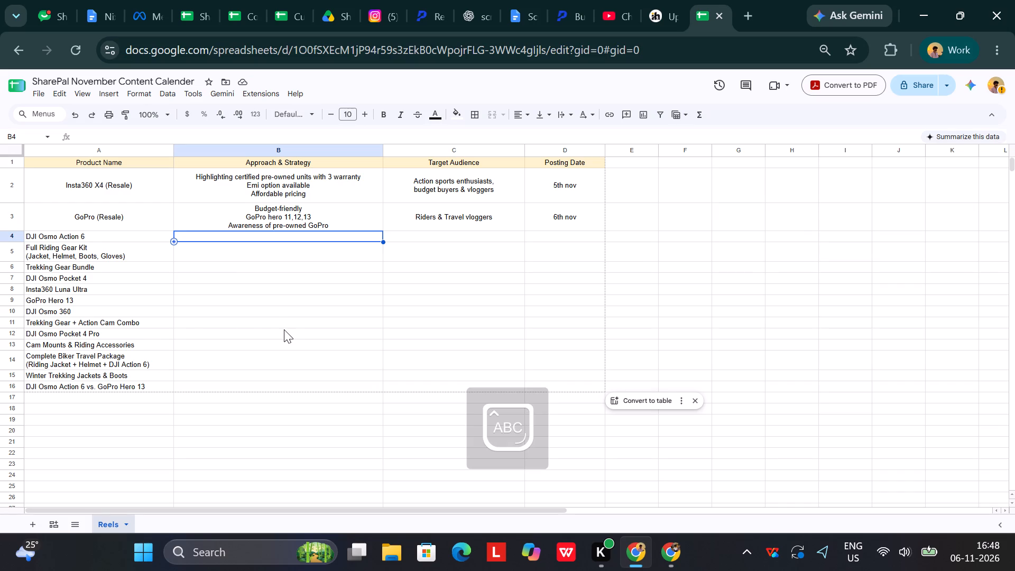
{"action": "type", "text": "rice cim"}
{"action": "key", "text": "BackSpace"}
{"action": "key", "text": "BackSpace"}
{"action": "type", "text": "omparision"}
{"action": "key", "text": "space"}
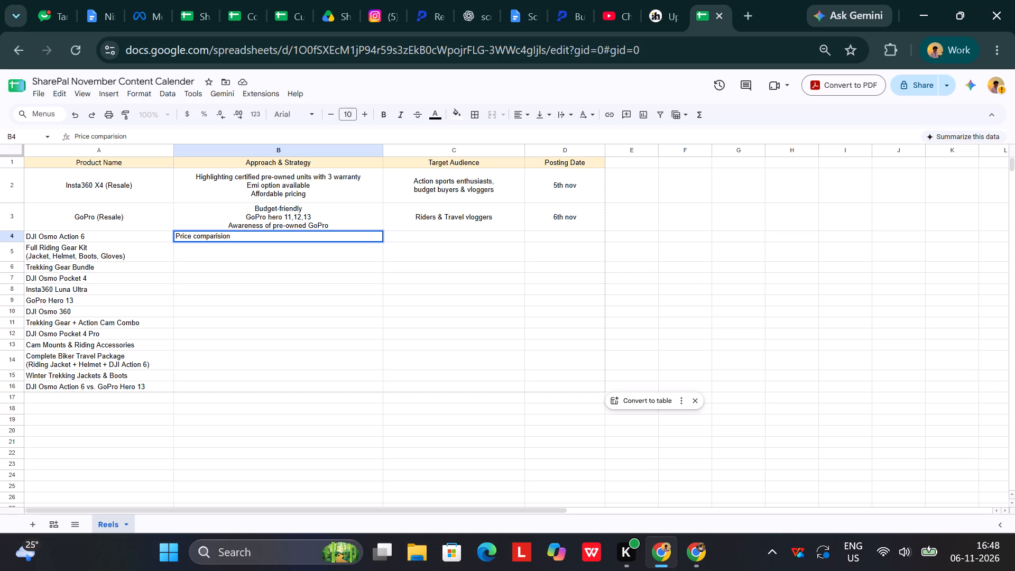
{"action": "type", "text": "42000 vs"}
{"action": "key", "text": "space"}
Switch to the SharePal action cameras page and add the DJI Osmo Action 6 to the rental cart.
{"action": "left_click", "coordinate": [443, 0]}
{"action": "left_click", "coordinate": [310, 427]}
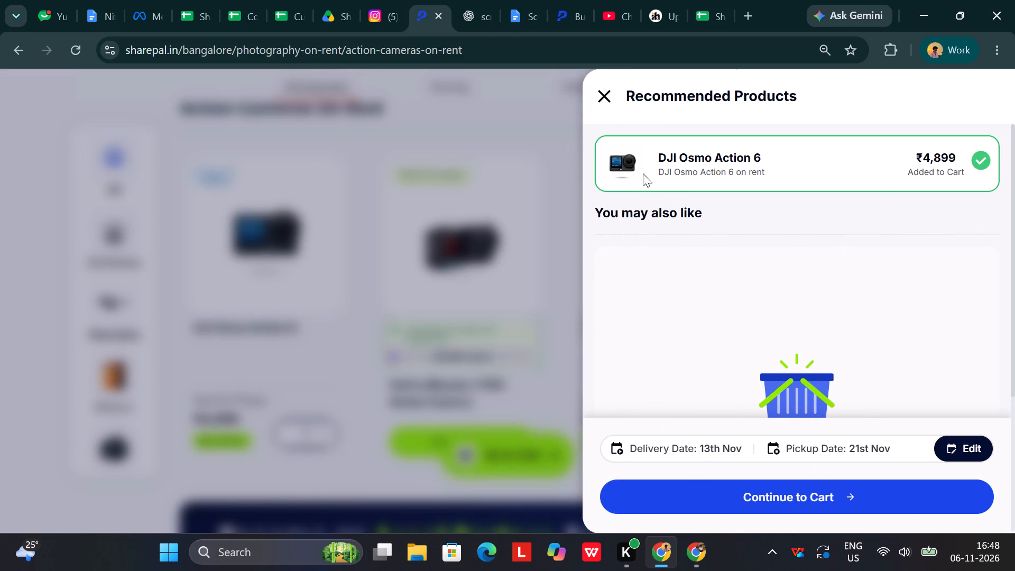
{"action": "left_click", "coordinate": [603, 99]}
Open the DJI Osmo Action 6 product page on SharePal and examine its rental price and details.
{"action": "left_click", "coordinate": [220, 421]}
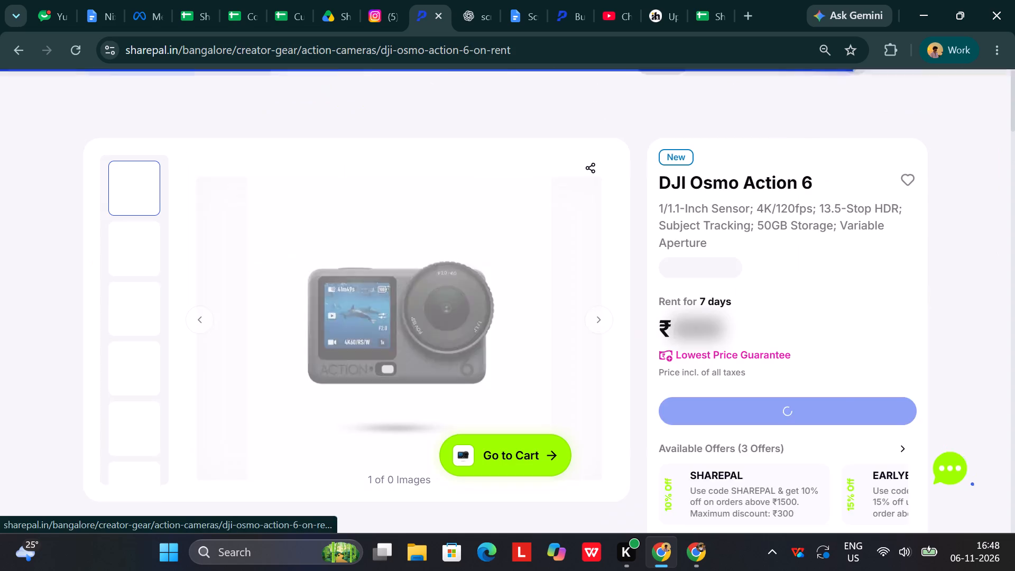
{"action": "scroll", "coordinate": [352, 394], "scroll_direction": "down", "scroll_amount": 9}
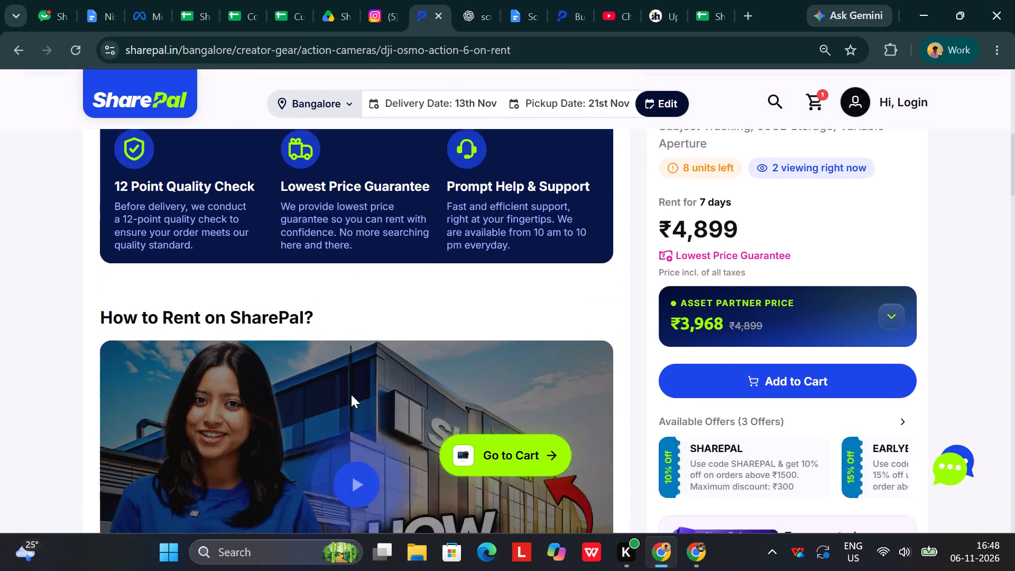
{"action": "scroll", "coordinate": [350, 394], "scroll_direction": "up", "scroll_amount": 4}
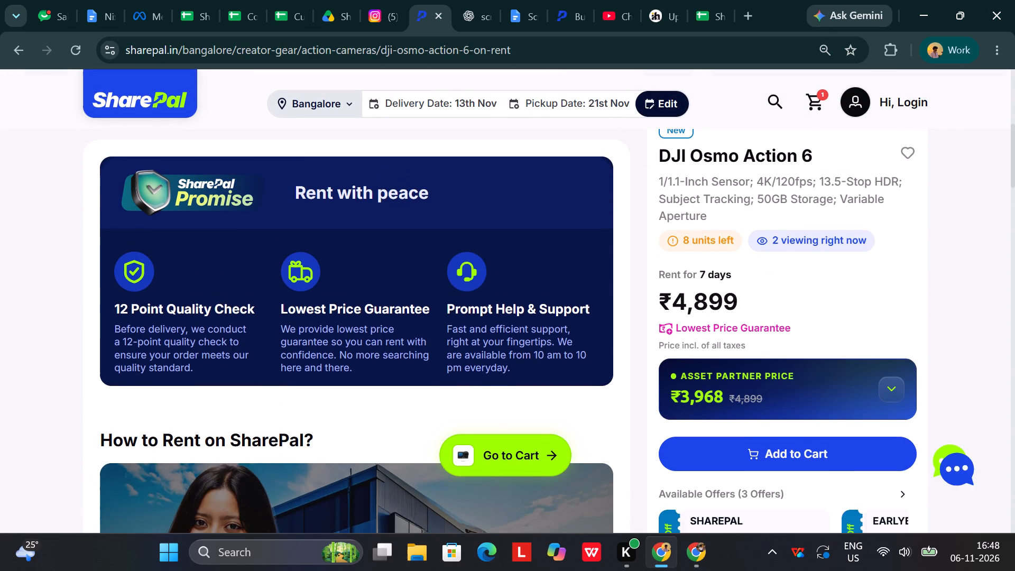
{"action": "scroll", "coordinate": [719, 296], "scroll_direction": "up", "scroll_amount": 1}
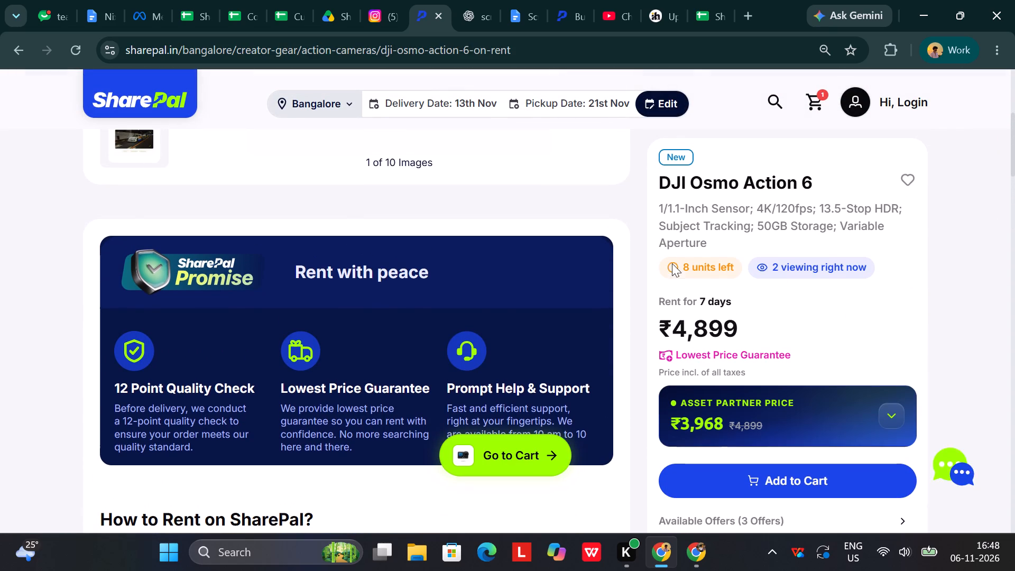
{"action": "scroll", "coordinate": [404, 317], "scroll_direction": "up", "scroll_amount": 8}
{"action": "scroll", "coordinate": [404, 317], "scroll_direction": "down", "scroll_amount": 7}
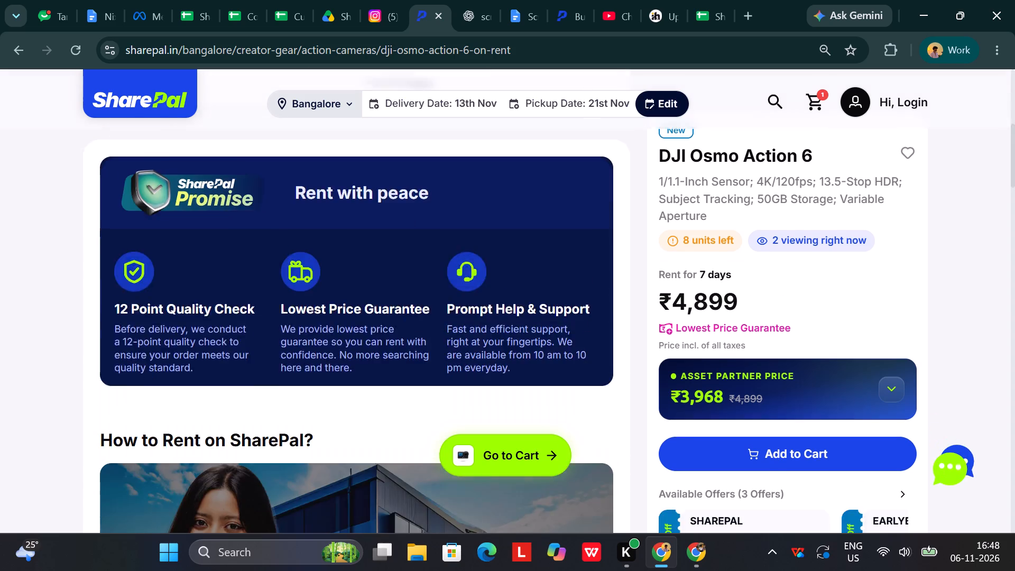
{"action": "scroll", "coordinate": [404, 317], "scroll_direction": "down", "scroll_amount": 14}
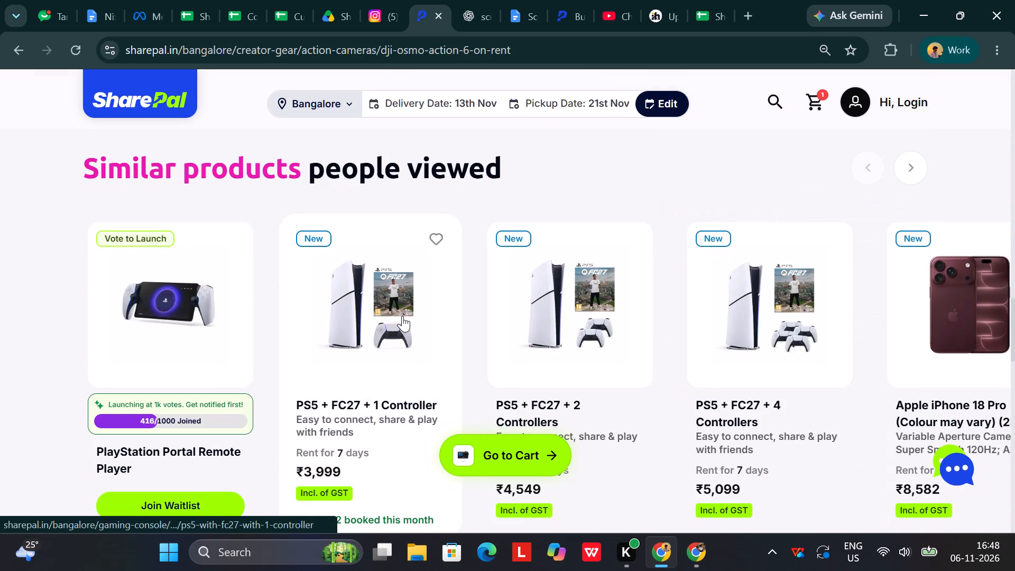
{"action": "scroll", "coordinate": [402, 316], "scroll_direction": "up", "scroll_amount": 20}
{"action": "scroll", "coordinate": [402, 316], "scroll_direction": "up", "scroll_amount": 1}
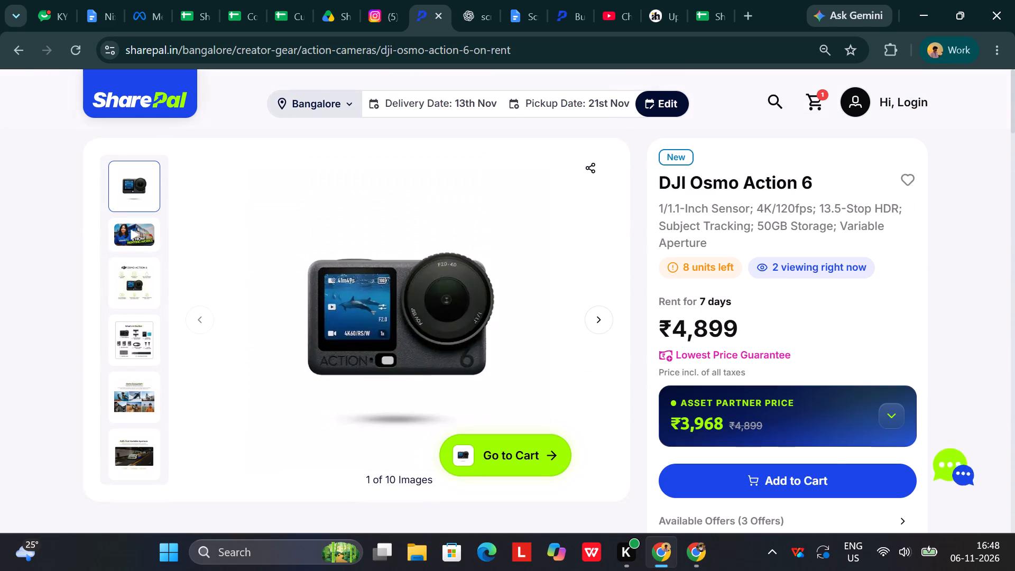
Reopen the DJI Osmo Action 6 page from the action cameras listing and check its rental duration and price.
{"action": "left_click", "coordinate": [21, 55]}
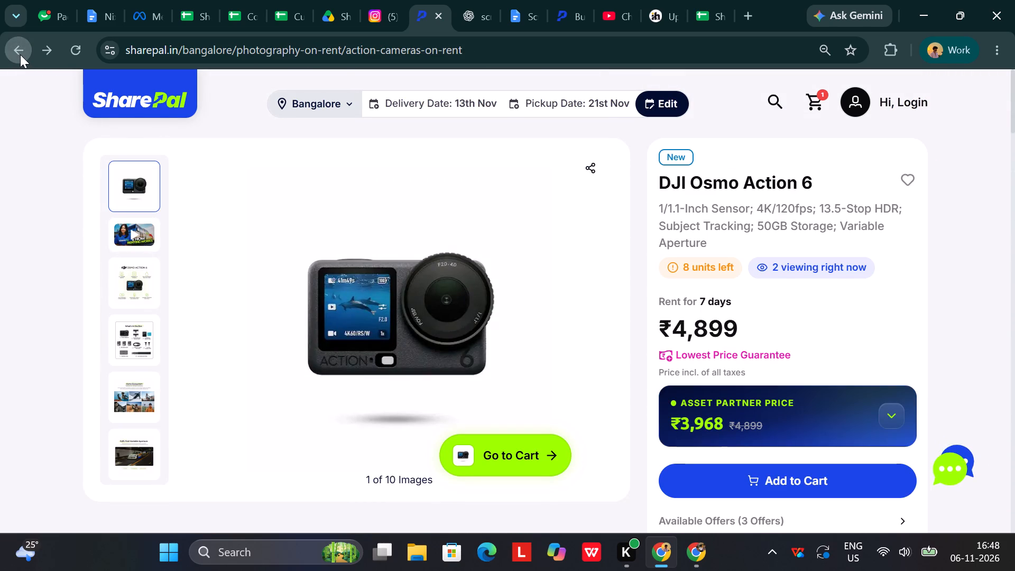
{"action": "left_click", "coordinate": [229, 424]}
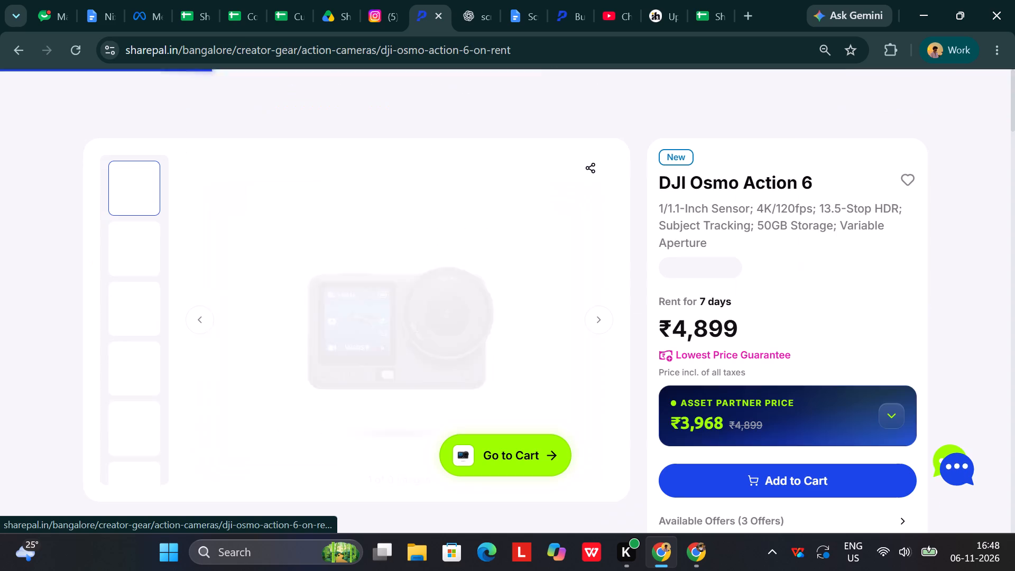
{"action": "left_click", "coordinate": [720, 300]}
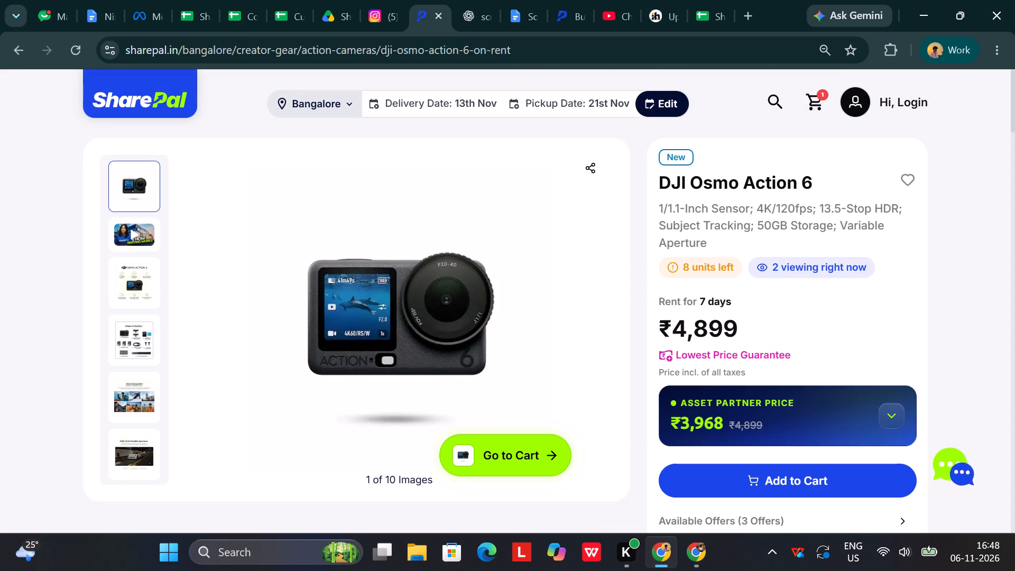
{"action": "left_click", "coordinate": [685, 296]}
{"action": "left_click", "coordinate": [672, 340]}
{"action": "scroll", "coordinate": [714, 398], "scroll_direction": "down", "scroll_amount": 2}
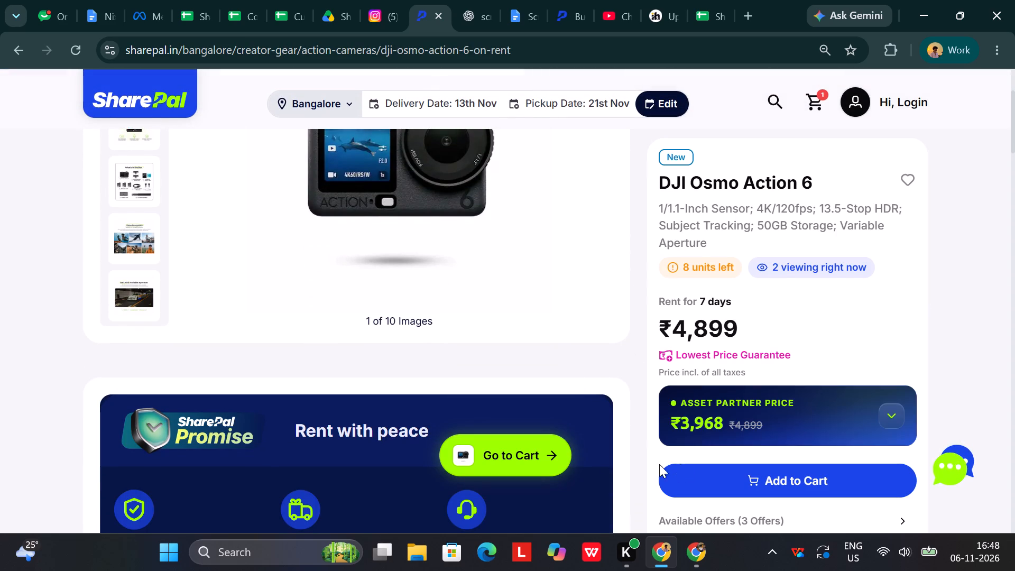
Add the DJI Osmo Action 6 to the cart again and set delivery to Nov 15, 2026 and pickup to Nov 17, 2026.
{"action": "left_click", "coordinate": [781, 480]}
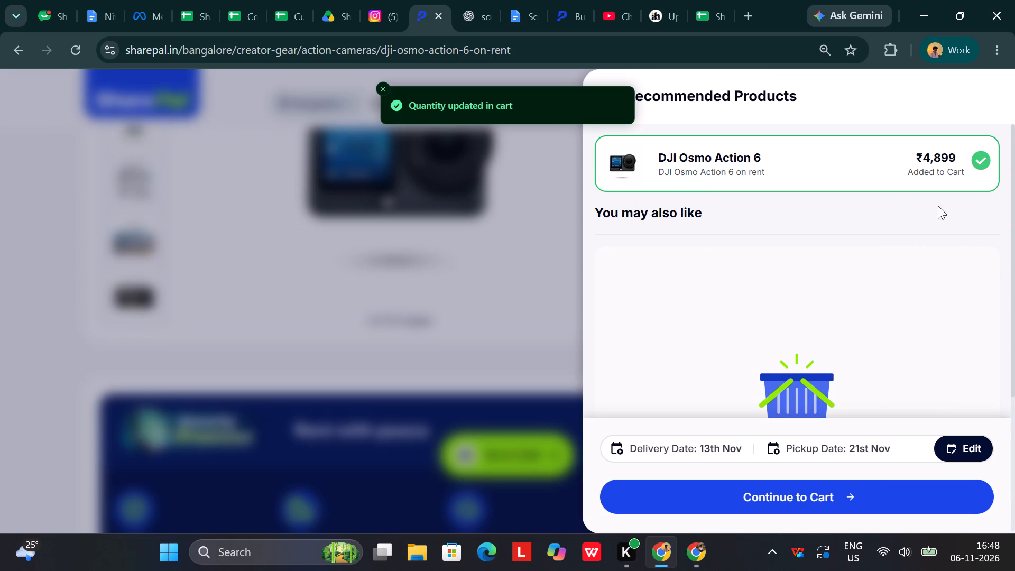
{"action": "left_click", "coordinate": [942, 453]}
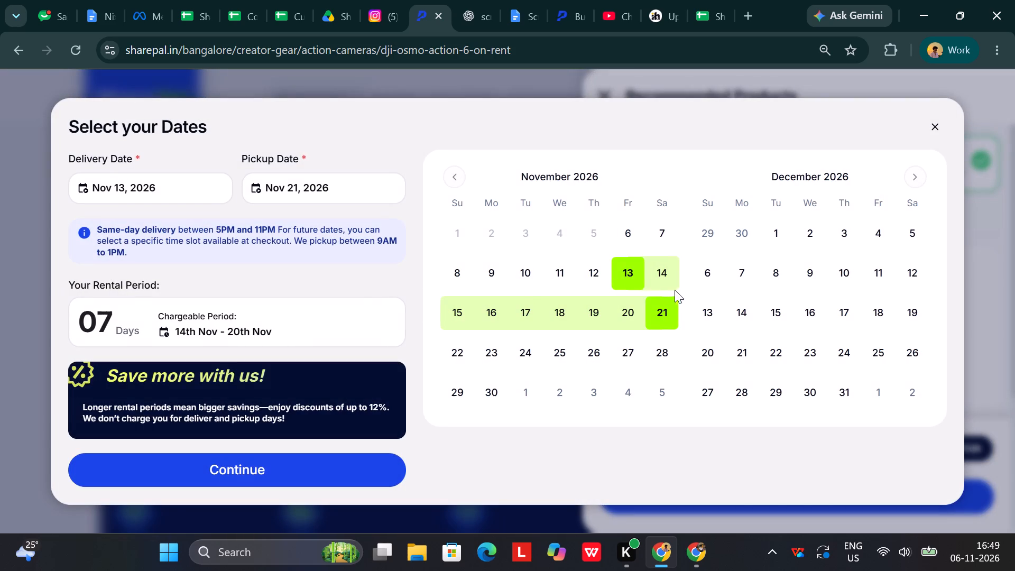
{"action": "left_click", "coordinate": [634, 281]}
{"action": "left_click", "coordinate": [659, 282]}
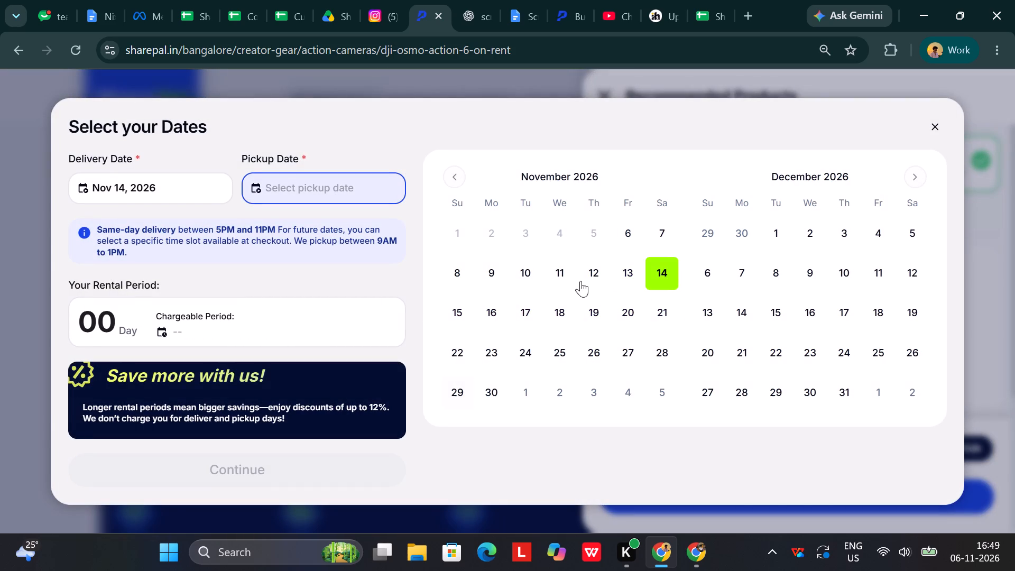
{"action": "left_click", "coordinate": [448, 314]}
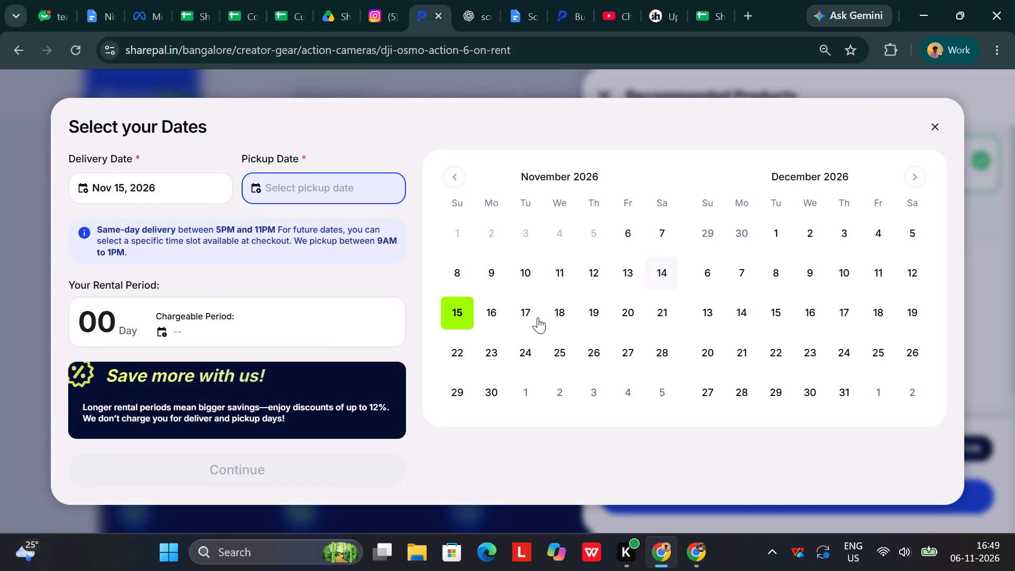
{"action": "left_click", "coordinate": [527, 318]}
{"action": "left_click", "coordinate": [245, 470]}
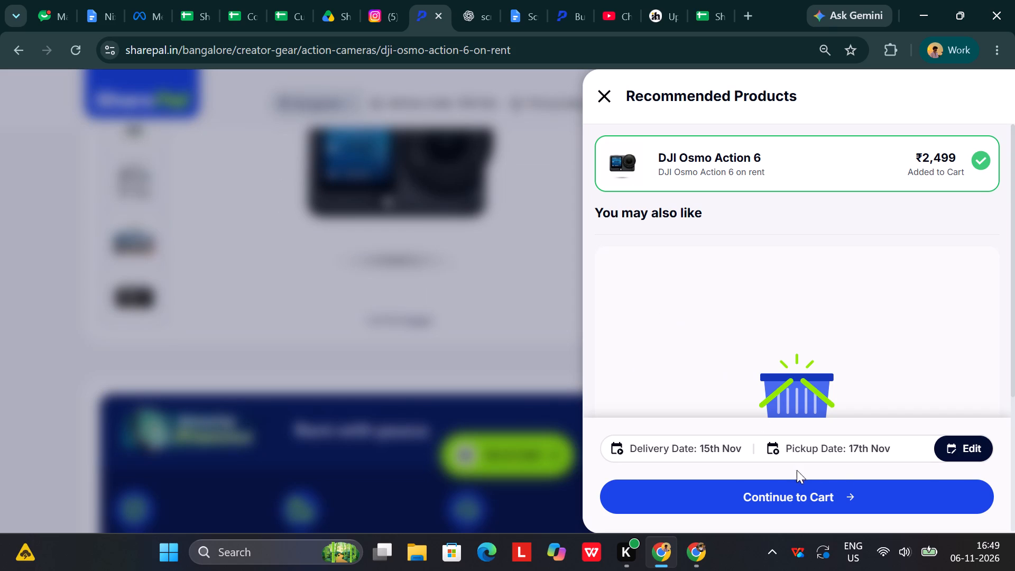
Continue to the cart and reduce the DJI Osmo Action 6 quantity to 1.
{"action": "left_click", "coordinate": [819, 497]}
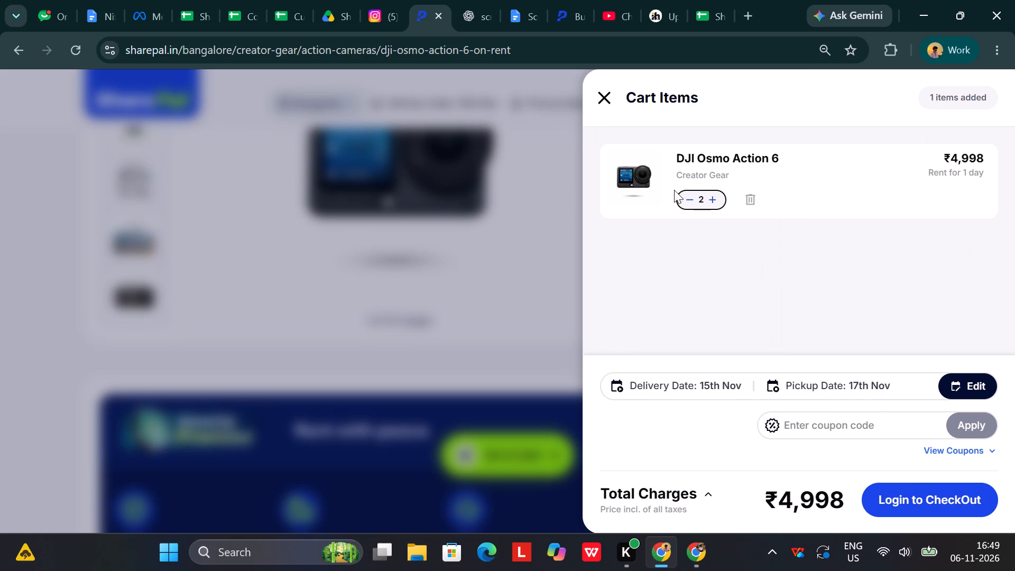
{"action": "left_click", "coordinate": [686, 201]}
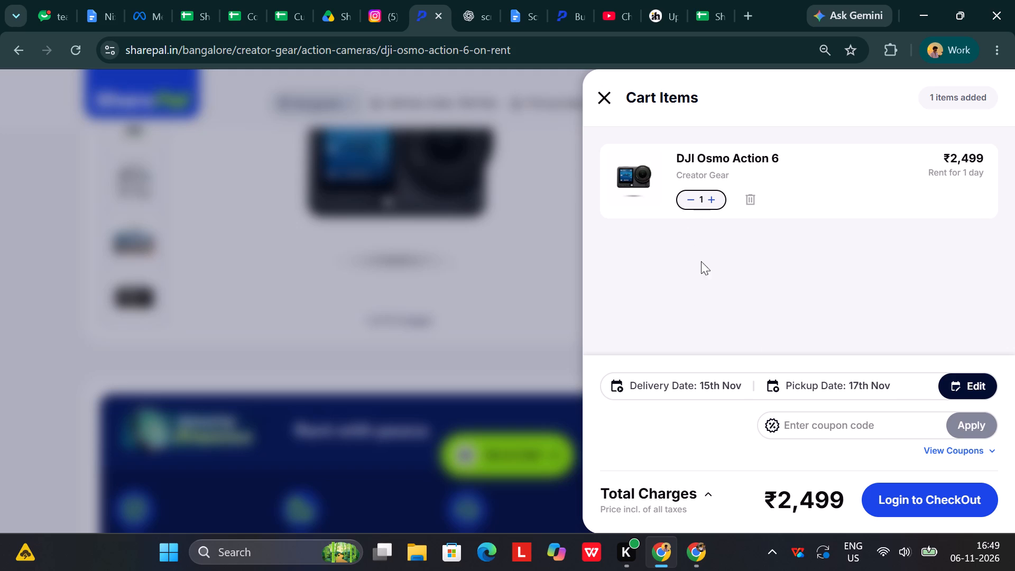
Apply the SHAREPAL 10% off coupon to the cart, check the total charges and close the cart.
{"action": "left_click", "coordinate": [940, 453]}
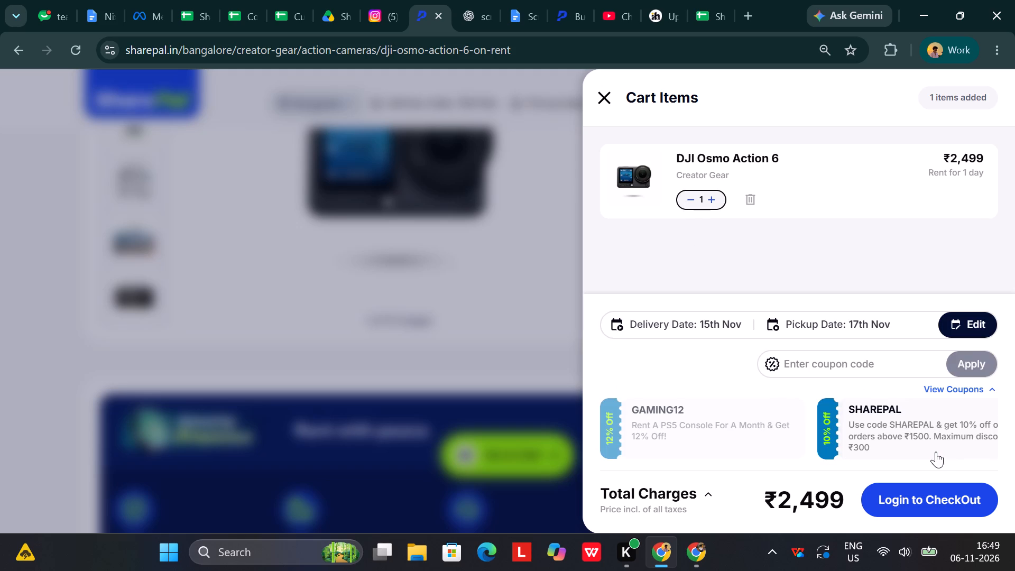
{"action": "left_click", "coordinate": [929, 441]}
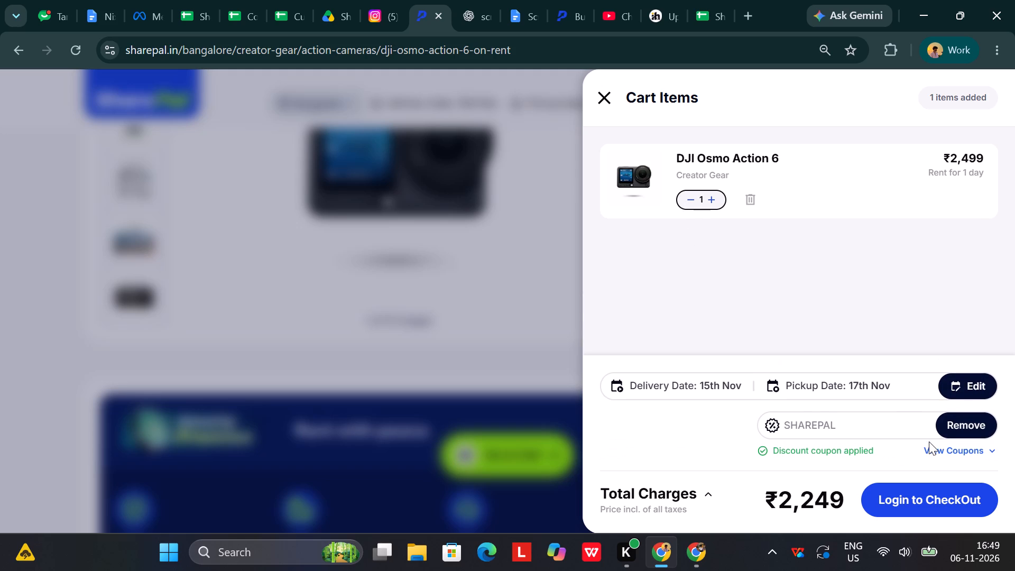
{"action": "left_click", "coordinate": [602, 102]}
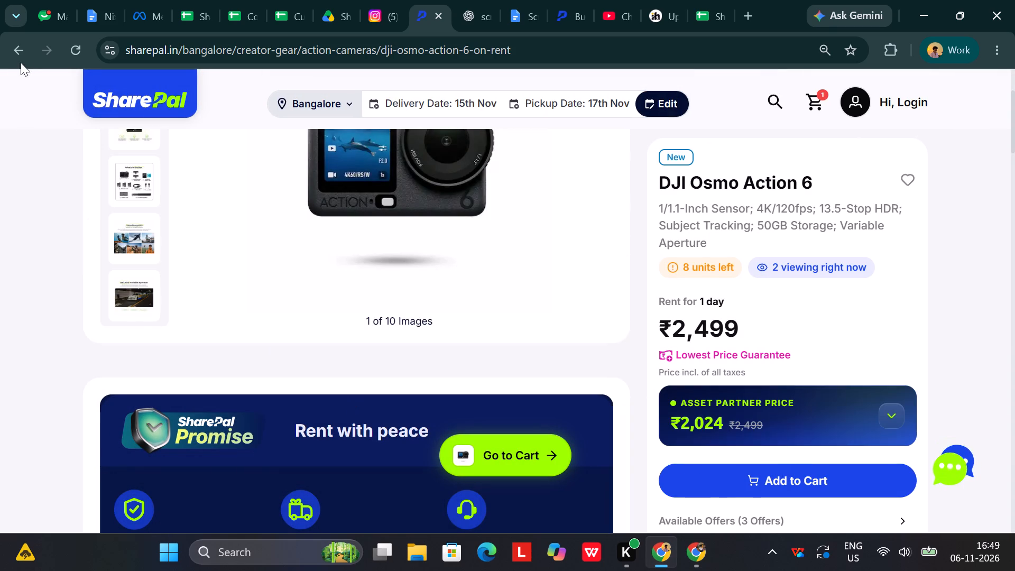
Browse from the SharePal home page through Photography to Action Cameras and check the DJI Osmo Action 6 rental price against the Gemini calendar.
{"action": "left_click", "coordinate": [114, 79]}
{"action": "scroll", "coordinate": [482, 363], "scroll_direction": "down", "scroll_amount": 2}
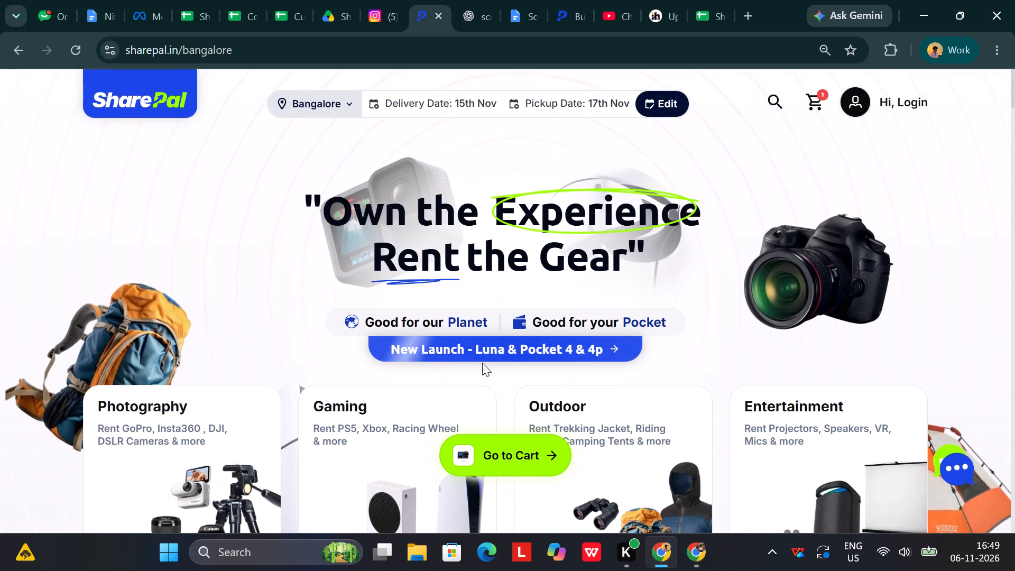
{"action": "left_click", "coordinate": [180, 377]}
{"action": "scroll", "coordinate": [413, 350], "scroll_direction": "down", "scroll_amount": 2}
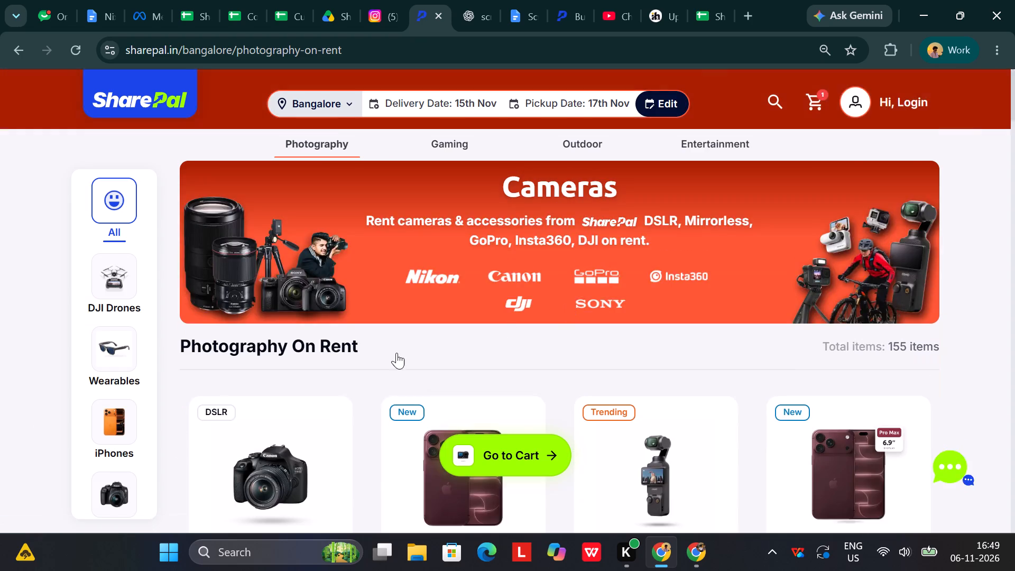
{"action": "scroll", "coordinate": [396, 353], "scroll_direction": "down", "scroll_amount": 1}
{"action": "scroll", "coordinate": [133, 342], "scroll_direction": "down", "scroll_amount": 6}
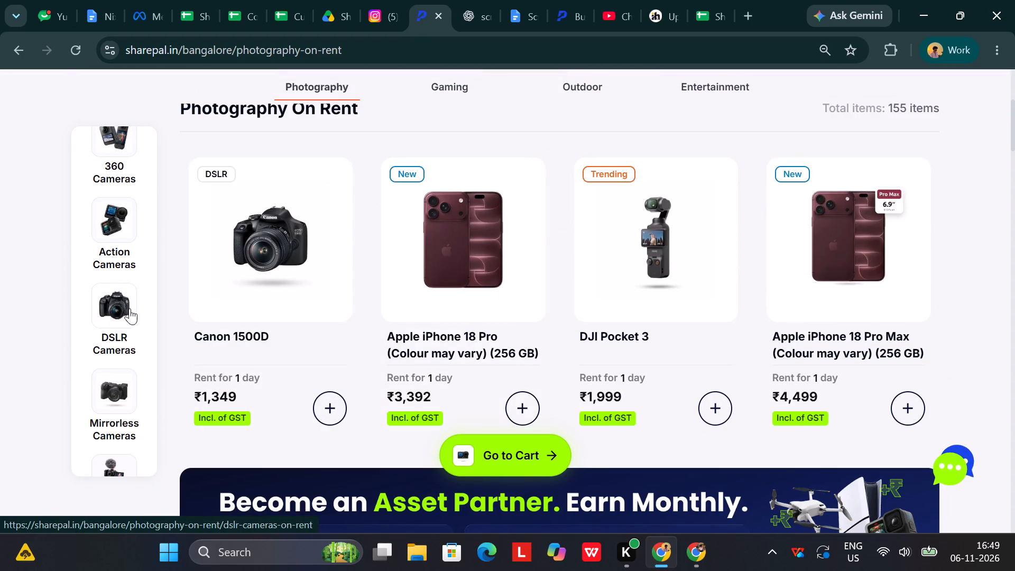
{"action": "left_click", "coordinate": [121, 226]}
{"action": "scroll", "coordinate": [592, 326], "scroll_direction": "down", "scroll_amount": 3}
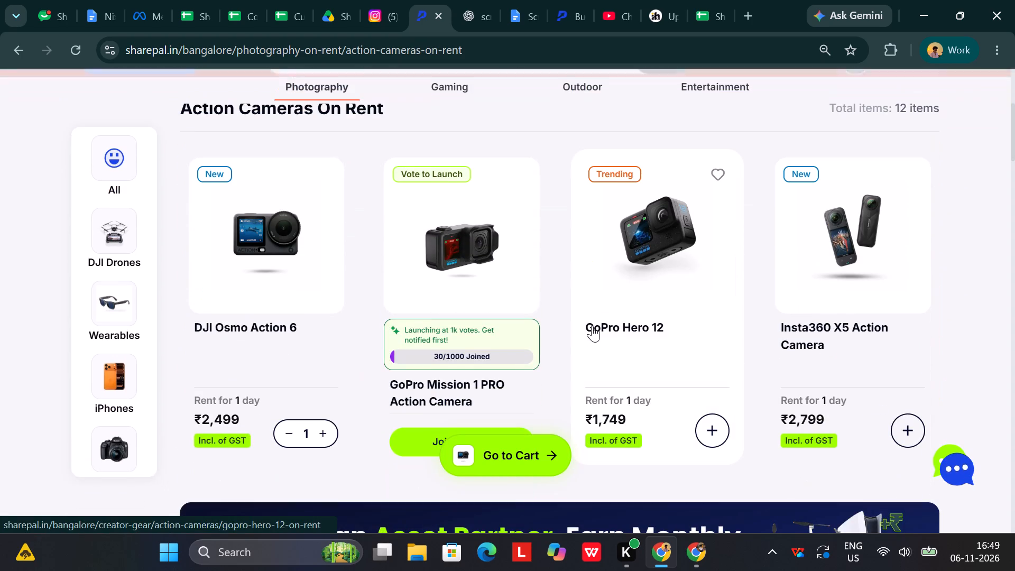
{"action": "scroll", "coordinate": [281, 398], "scroll_direction": "down", "scroll_amount": 2}
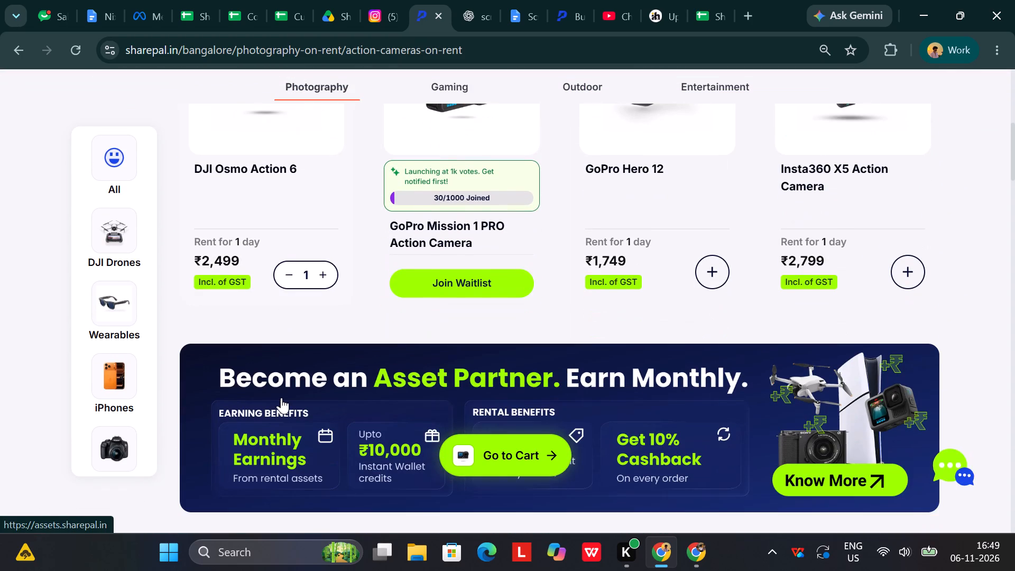
{"action": "scroll", "coordinate": [533, 371], "scroll_direction": "up", "scroll_amount": 2}
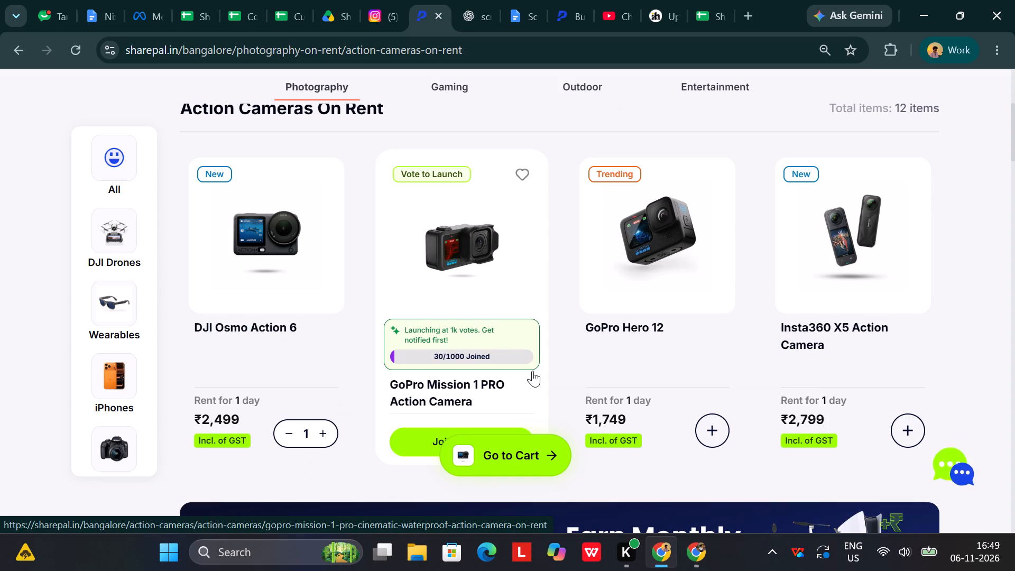
{"action": "left_click", "coordinate": [705, 555]}
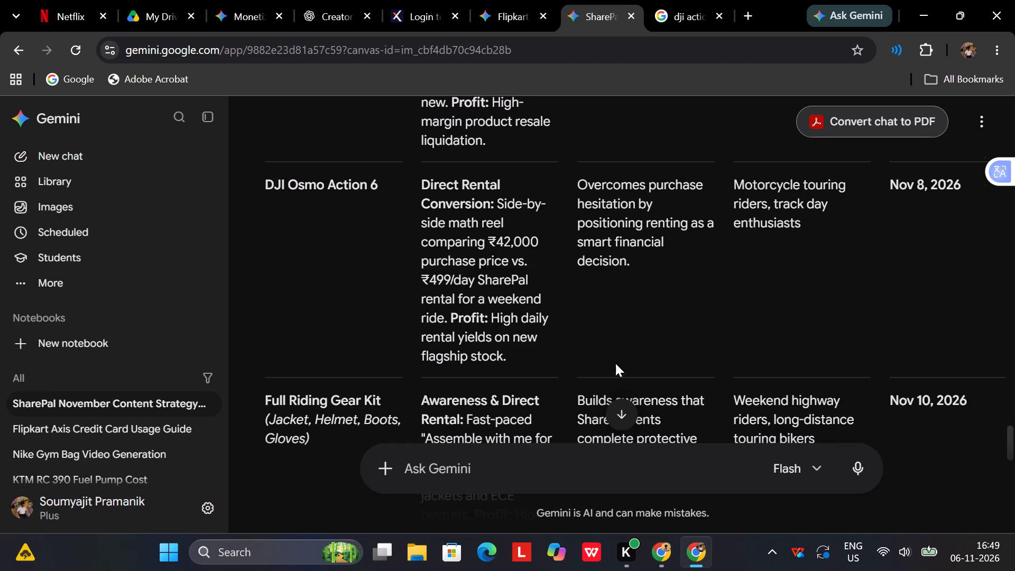
{"action": "left_click", "coordinate": [664, 558]}
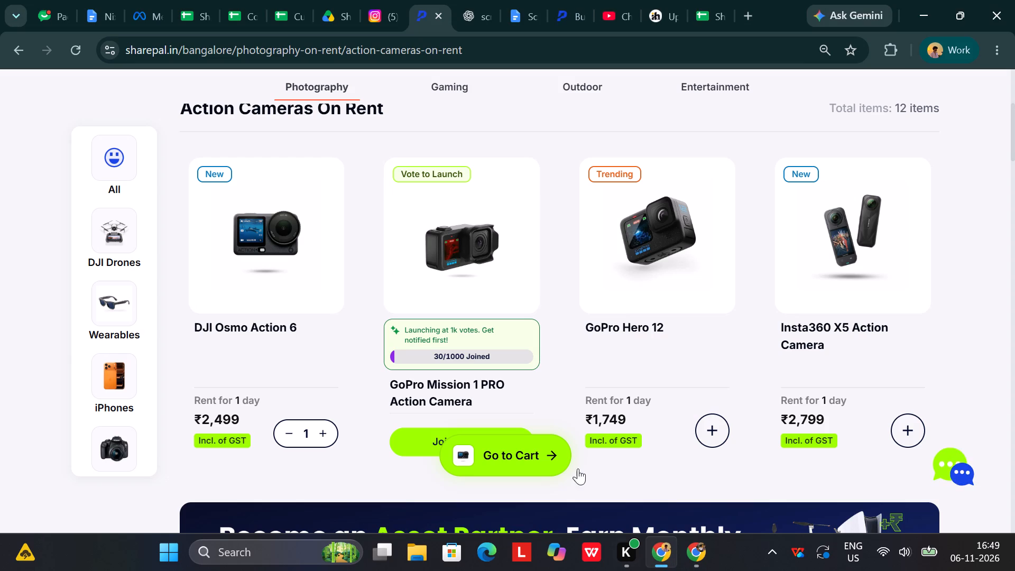
In the content calendar, finish B4's price comparison with "2199/day" and add a second line, "Benefits of renting over buying".
{"action": "left_click", "coordinate": [698, 0]}
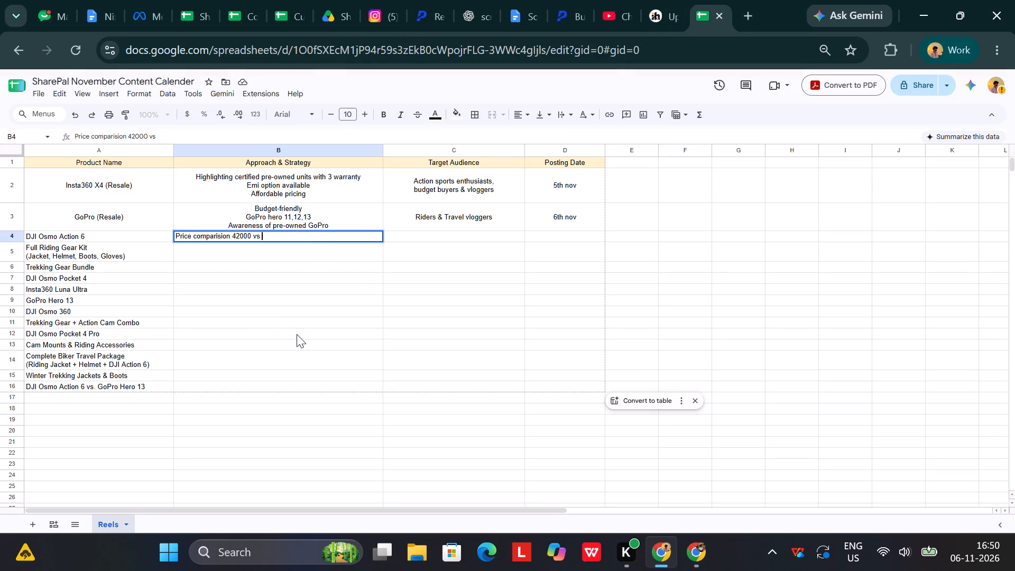
{"action": "type", "text": "2199"}
{"action": "key", "text": "slash"}
{"action": "type", "text": "day"}
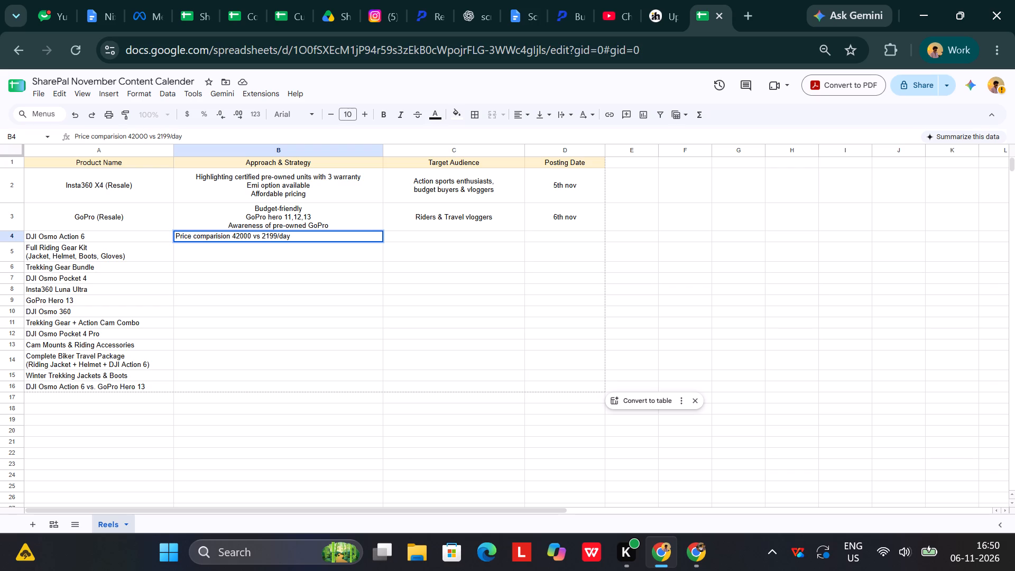
{"action": "key", "text": "ctrl+Return"}
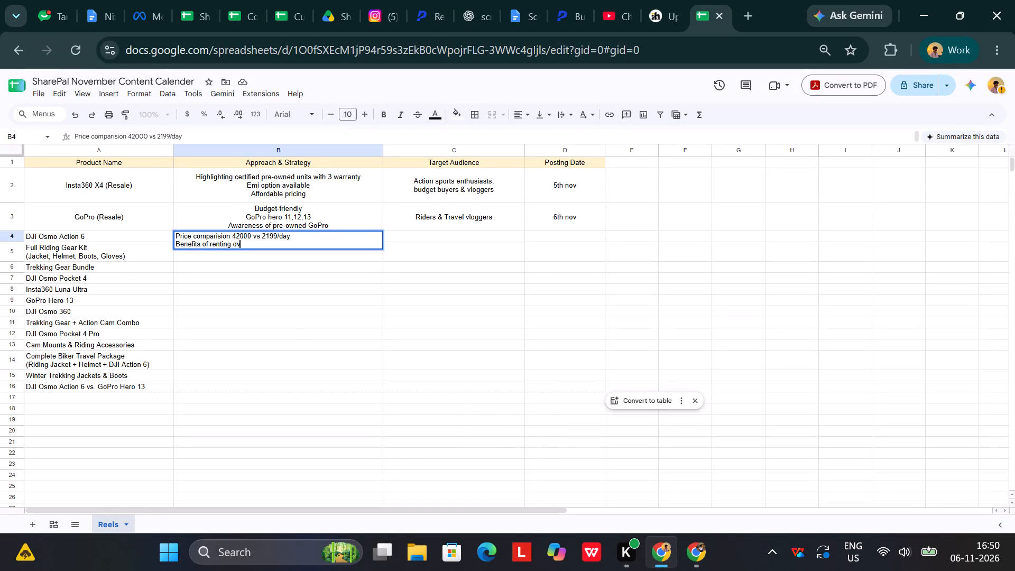
{"action": "type", "text": "buying"}
{"action": "key", "text": "Return"}
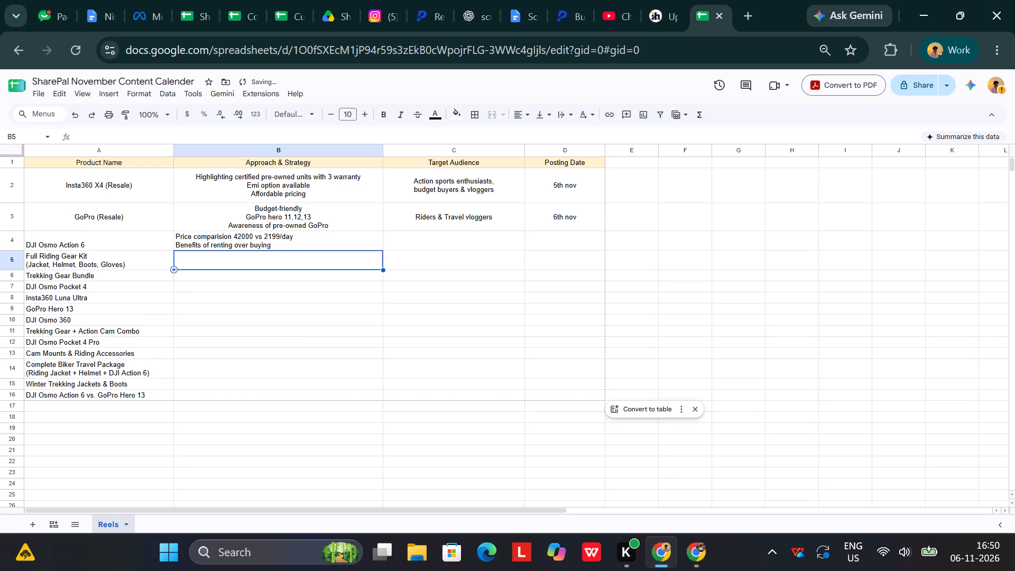
{"action": "left_click", "coordinate": [407, 251]}
{"action": "left_click", "coordinate": [437, 238]}
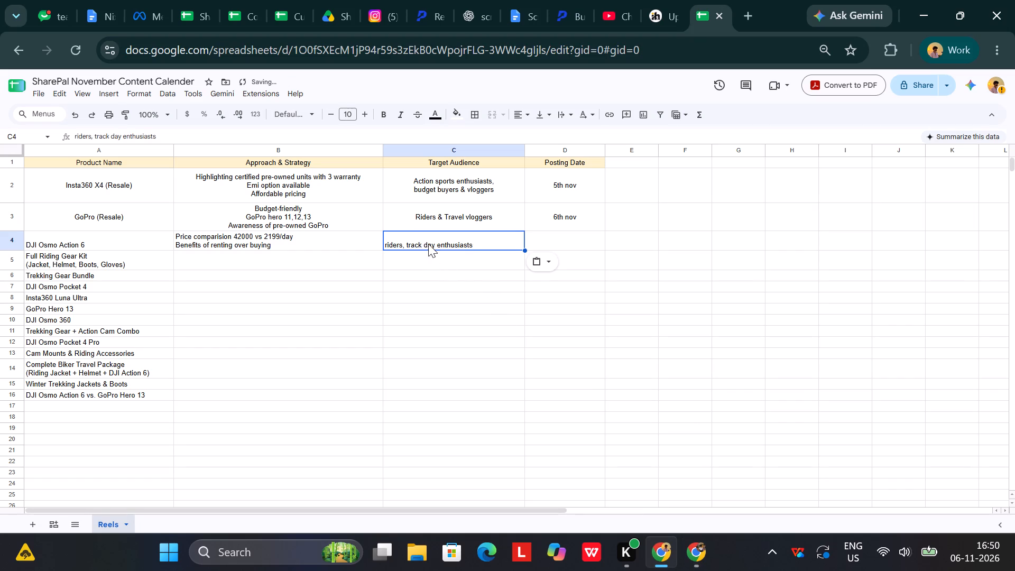
Edit the target audience in C4 to read "Riders & track day enthusiasts".
{"action": "left_click", "coordinate": [91, 134]}
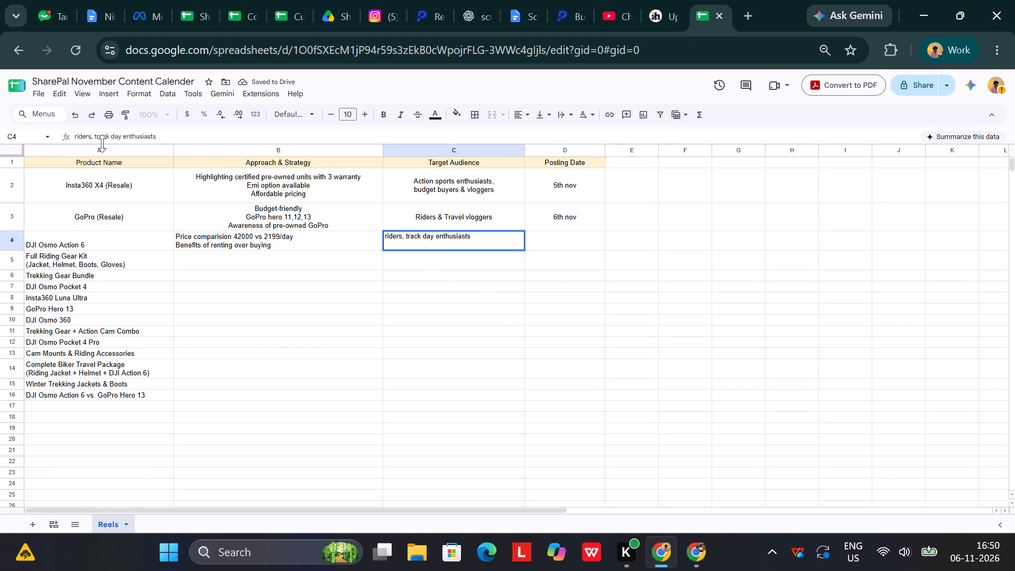
{"action": "key", "text": "Right"}
{"action": "key", "text": "BackSpace"}
{"action": "key", "text": "space"}
{"action": "key", "text": "shift+ampersand"}
{"action": "key", "text": "Left"}
{"action": "key", "text": "Left"}
{"action": "key", "text": "Left"}
{"action": "key", "text": "Left"}
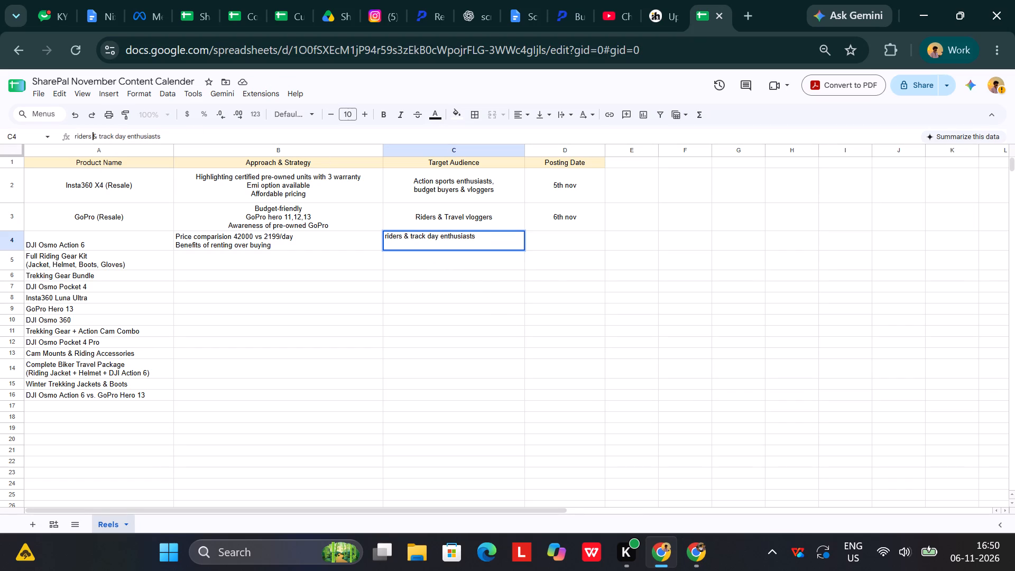
{"action": "key", "text": "Left"}
{"action": "key", "text": "Left"}
{"action": "key", "text": "Left"}
{"action": "key", "text": "r"}
{"action": "key", "text": "Right"}
{"action": "key", "text": "Right"}
{"action": "key", "text": "Right"}
{"action": "key", "text": "Right"}
{"action": "key", "text": "Right"}
{"action": "key", "text": "Right"}
{"action": "key", "text": "Right"}
{"action": "key", "text": "Right"}
{"action": "key", "text": "Right"}
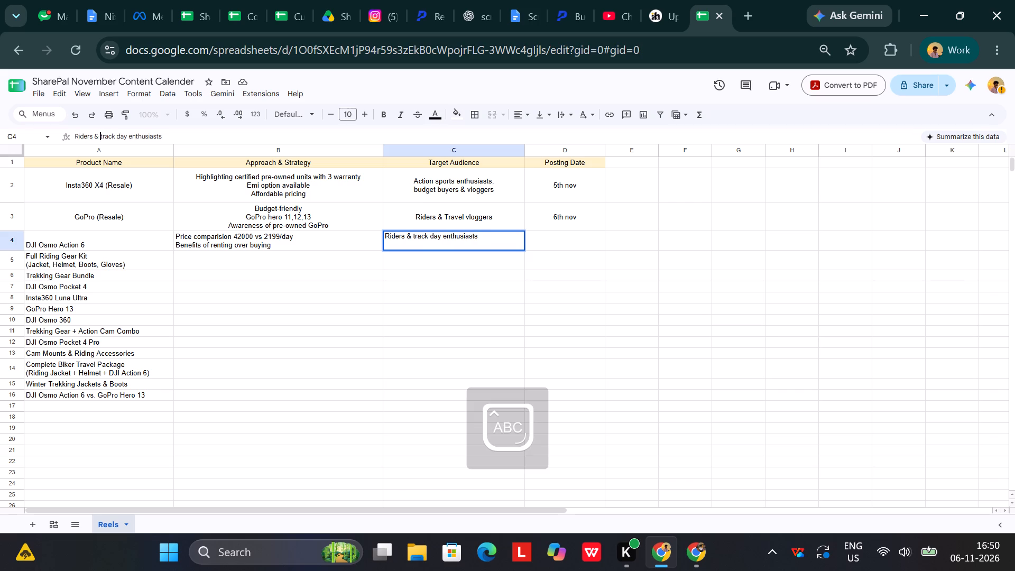
{"action": "key", "text": "Return"}
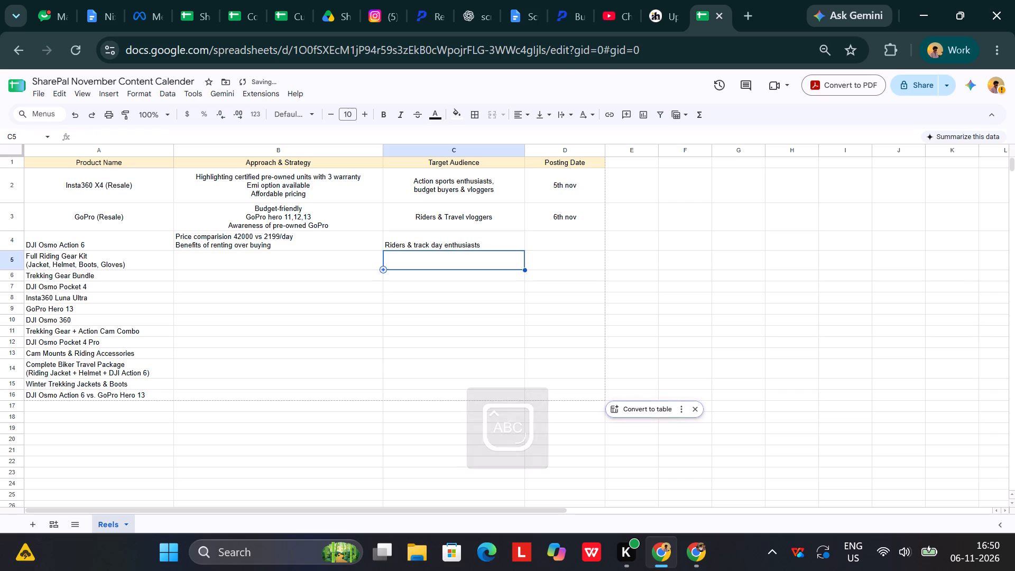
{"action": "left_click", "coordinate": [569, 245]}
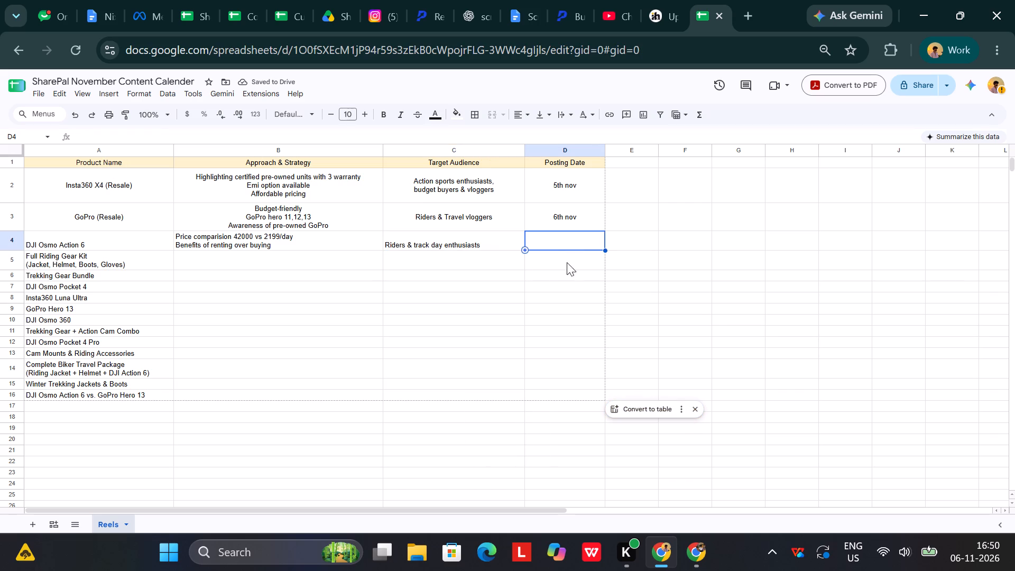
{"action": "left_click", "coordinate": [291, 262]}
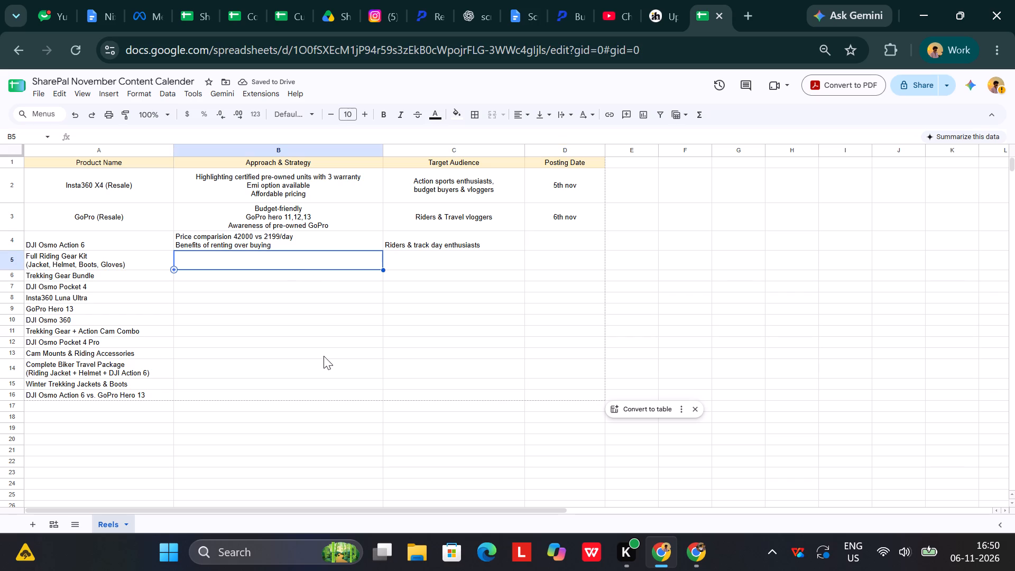
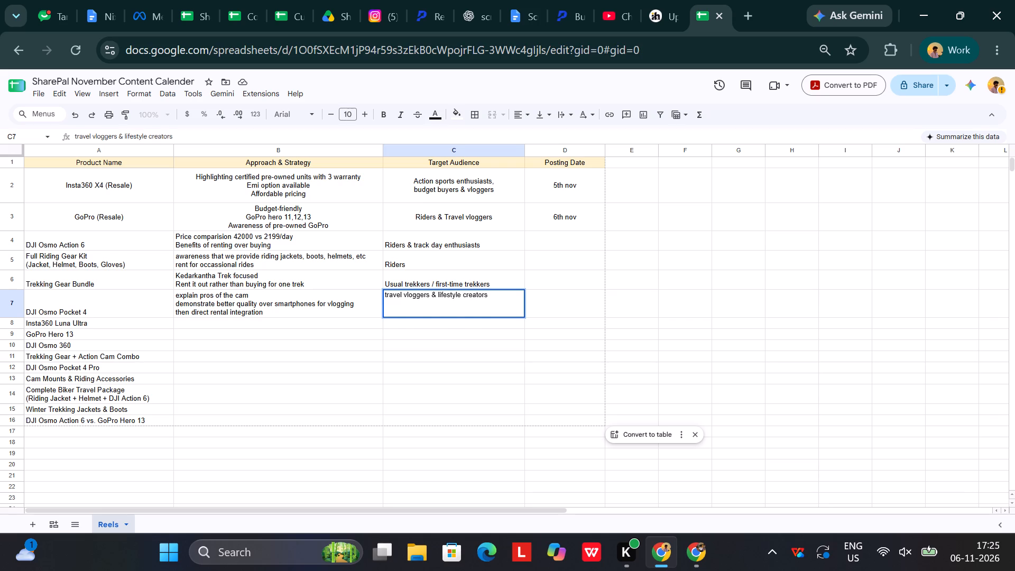
{"action": "key", "text": "Left"}
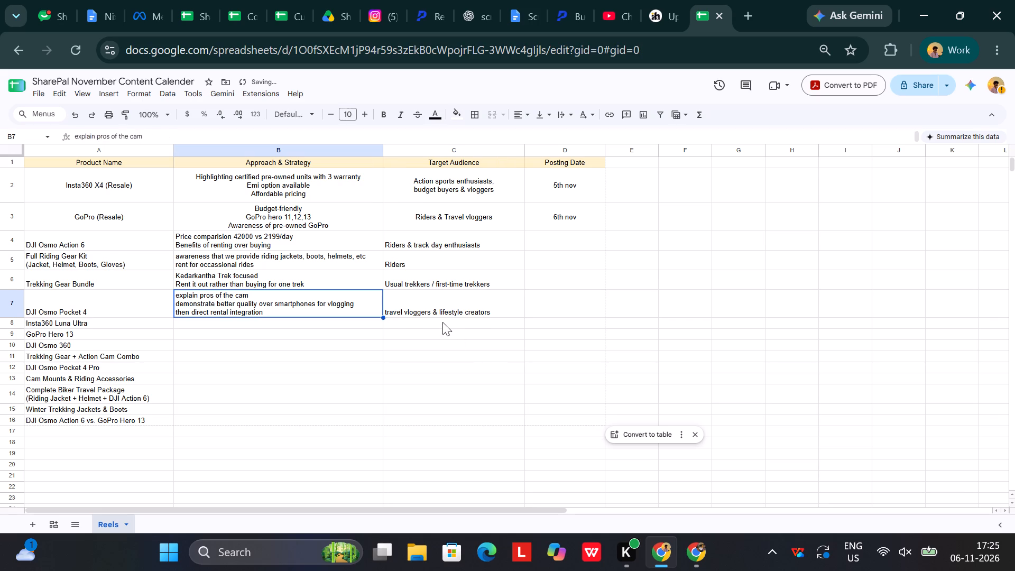
Capitalize the first letter of the DJI Osmo Pocket 4's Target Audience so it starts with "Travel".
{"action": "left_click", "coordinate": [423, 312]}
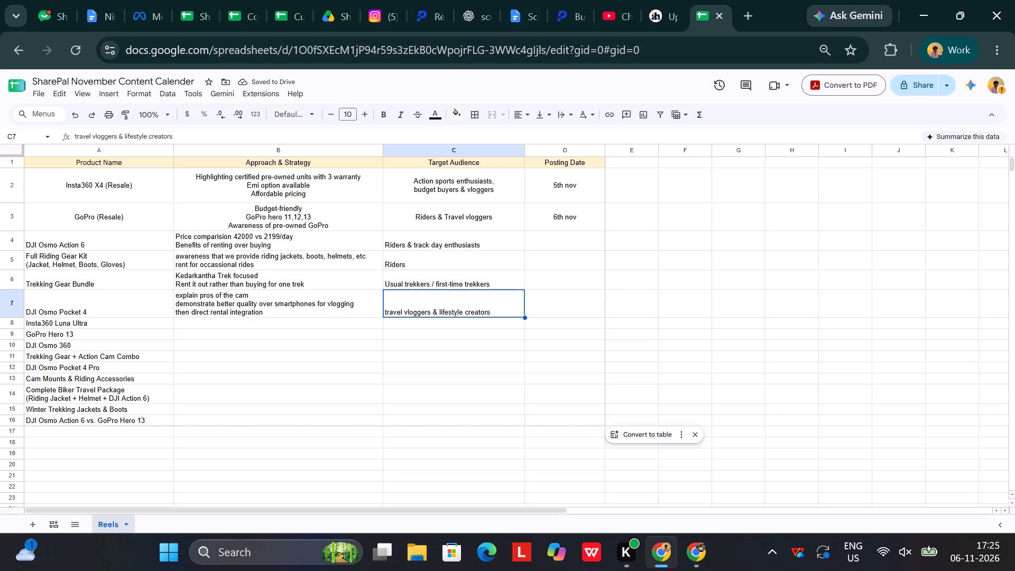
{"action": "left_click", "coordinate": [76, 136]}
{"action": "key", "text": "BackSpace"}
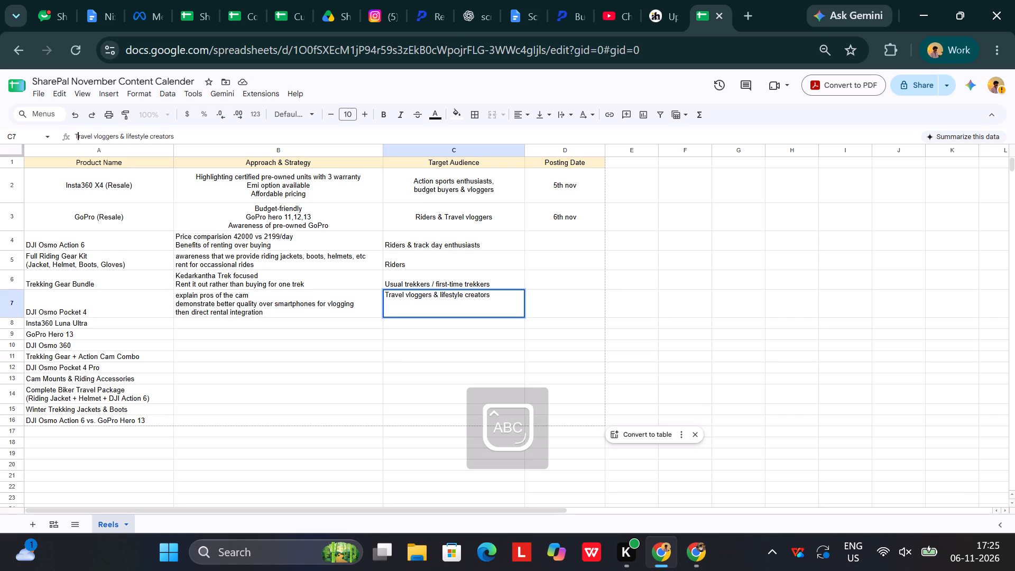
{"action": "left_click", "coordinate": [569, 299]}
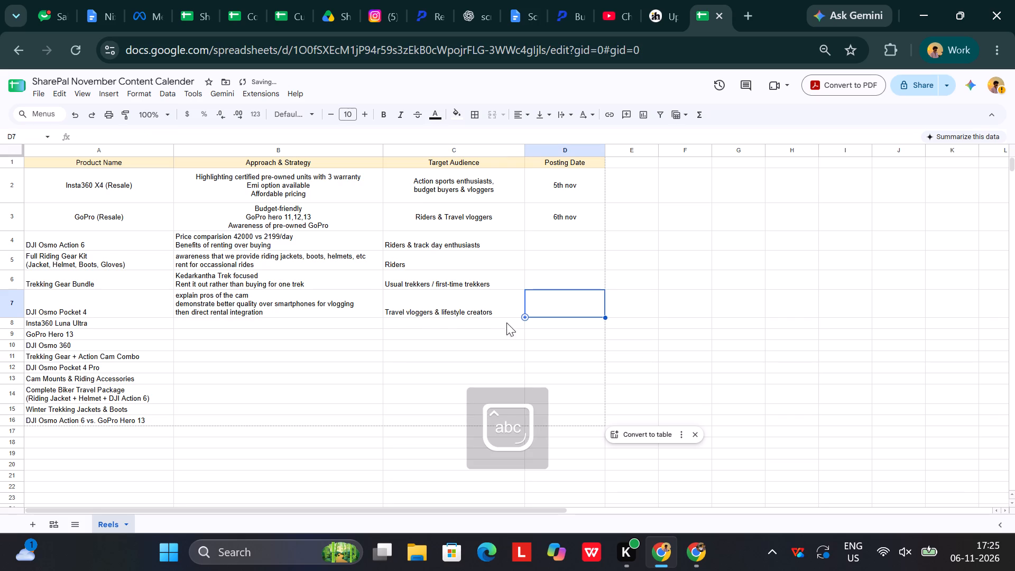
Select the Approach & Strategy cell of the Insta360 Luna Ultra.
{"action": "left_click", "coordinate": [233, 324]}
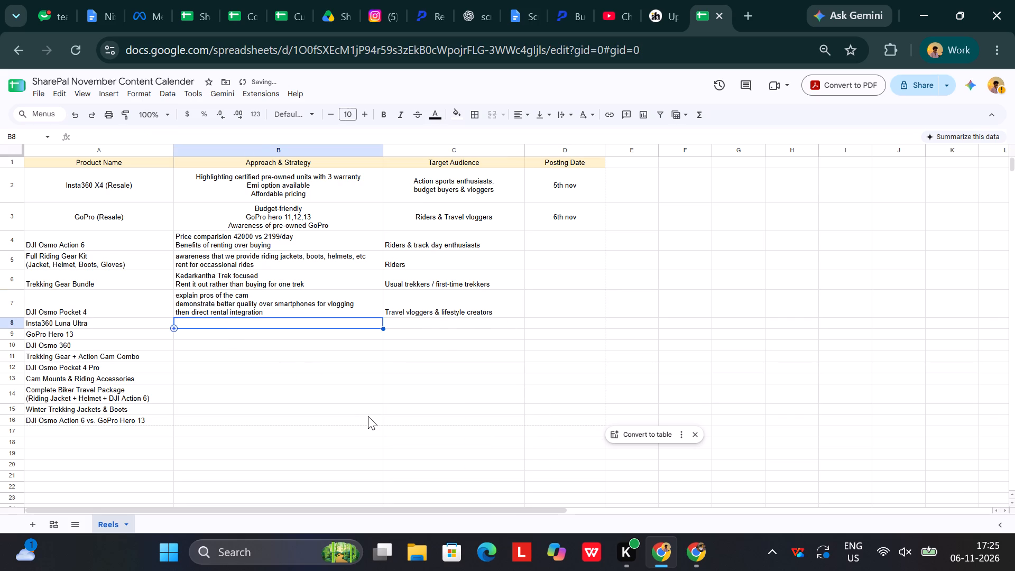
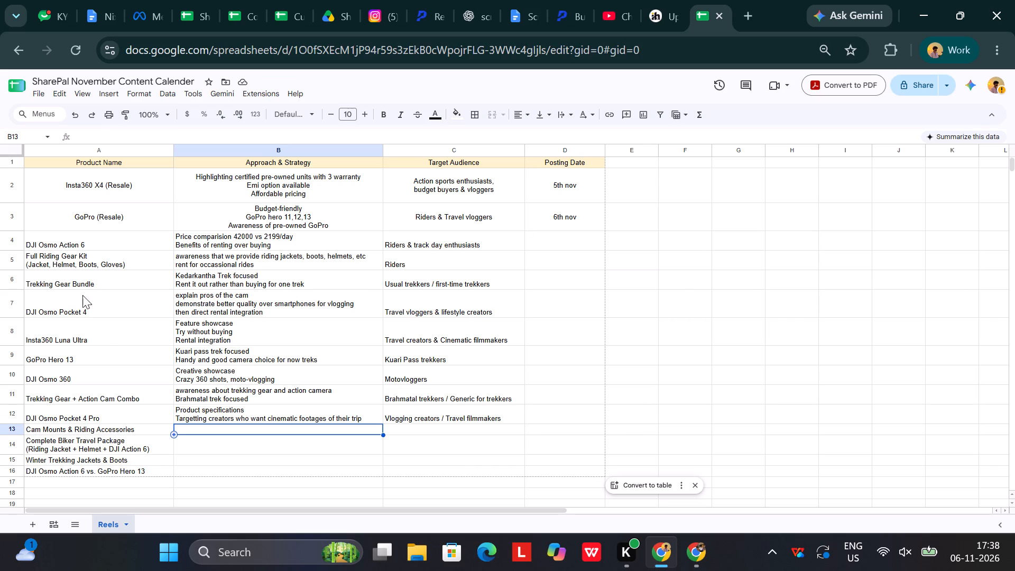
Center all calendar entries from the DJI Osmo Action 6 row through row 16 both horizontally and vertically, across columns A to D.
{"action": "left_click_drag", "start_coordinate": [132, 244], "coordinate": [386, 381]}
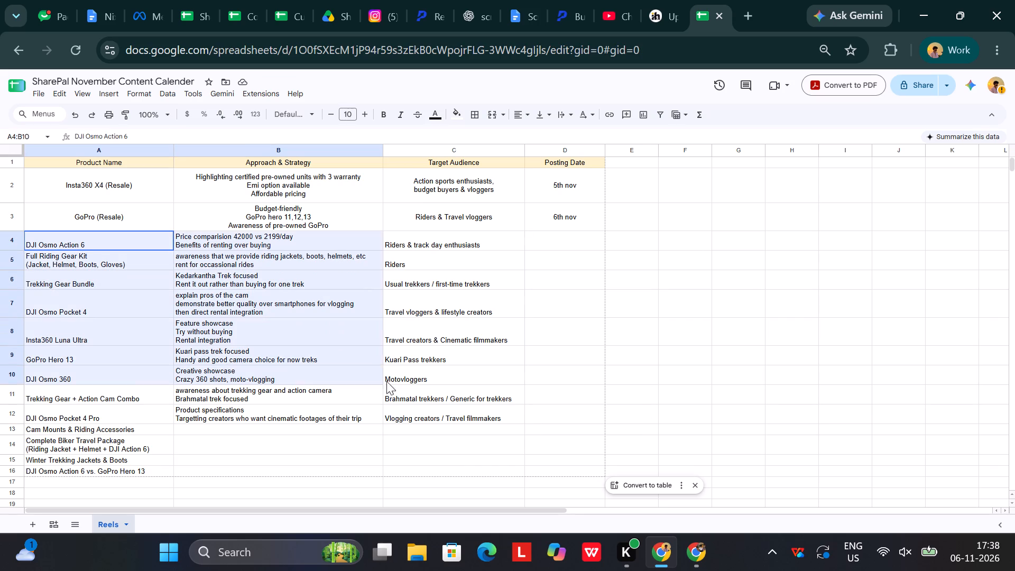
{"action": "left_click_drag", "start_coordinate": [386, 381], "coordinate": [472, 465]}
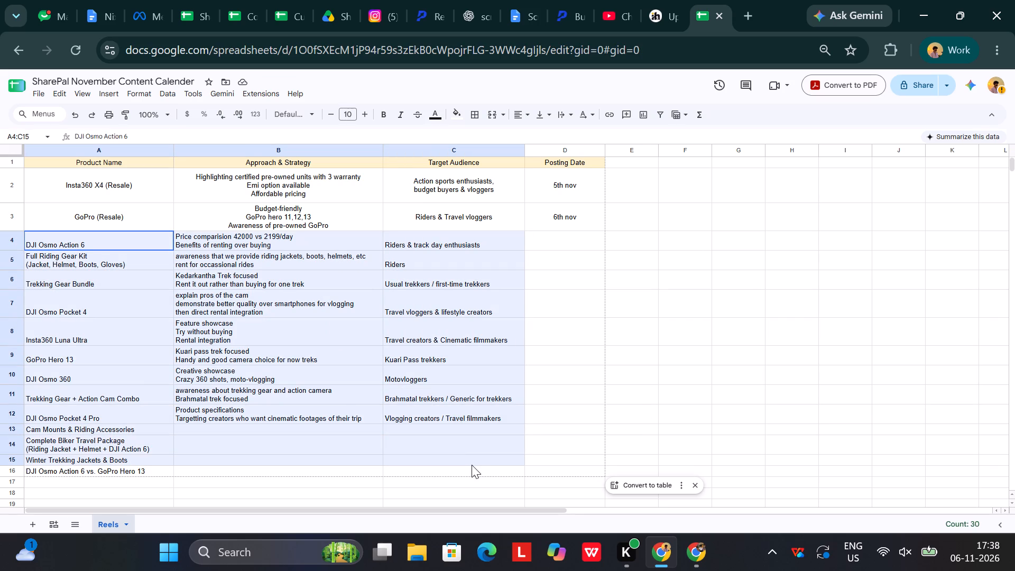
{"action": "left_click_drag", "start_coordinate": [472, 465], "coordinate": [539, 469]}
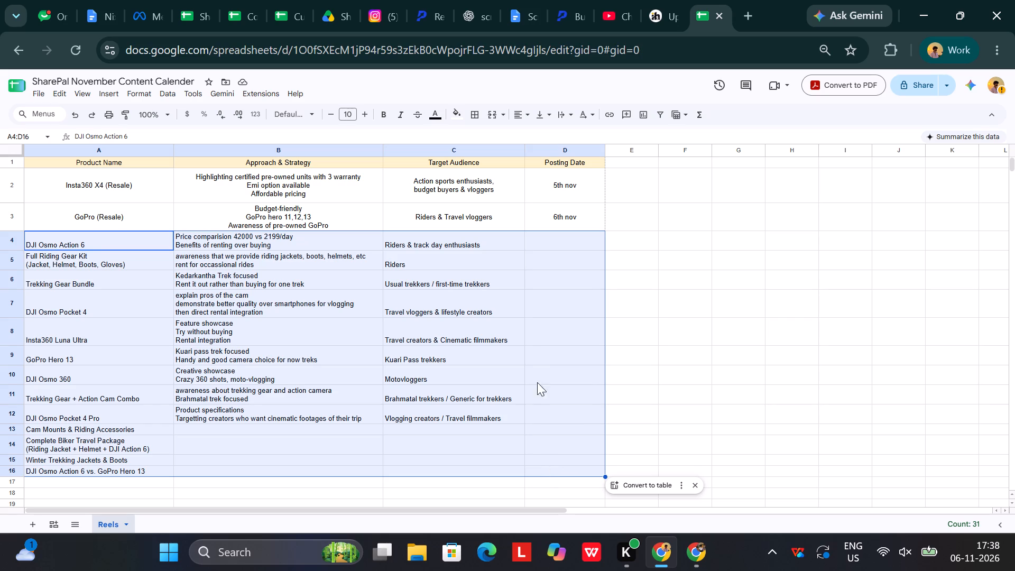
{"action": "left_click", "coordinate": [524, 116]}
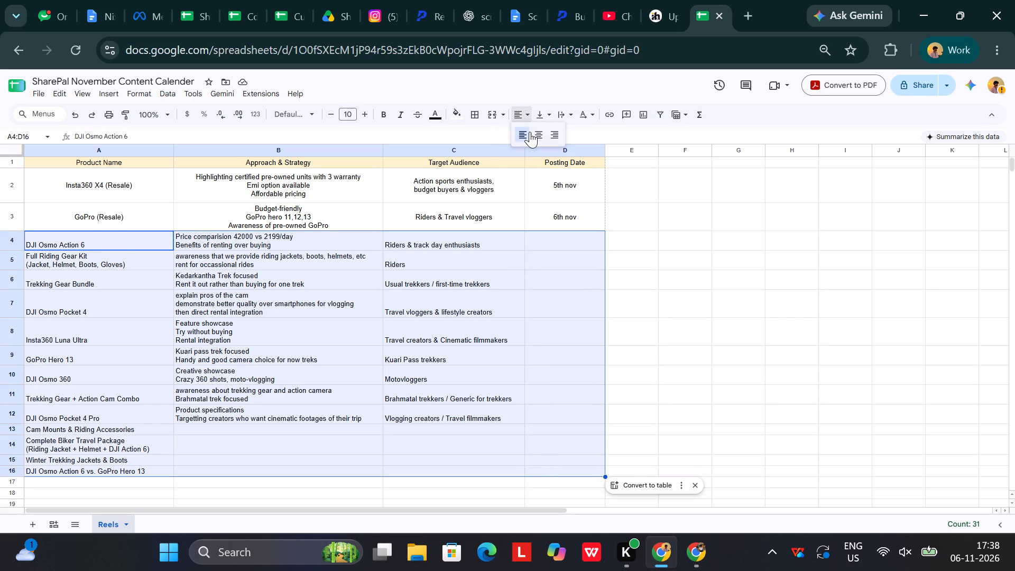
{"action": "left_click", "coordinate": [535, 132]}
{"action": "left_click", "coordinate": [543, 114]}
{"action": "left_click", "coordinate": [557, 132]}
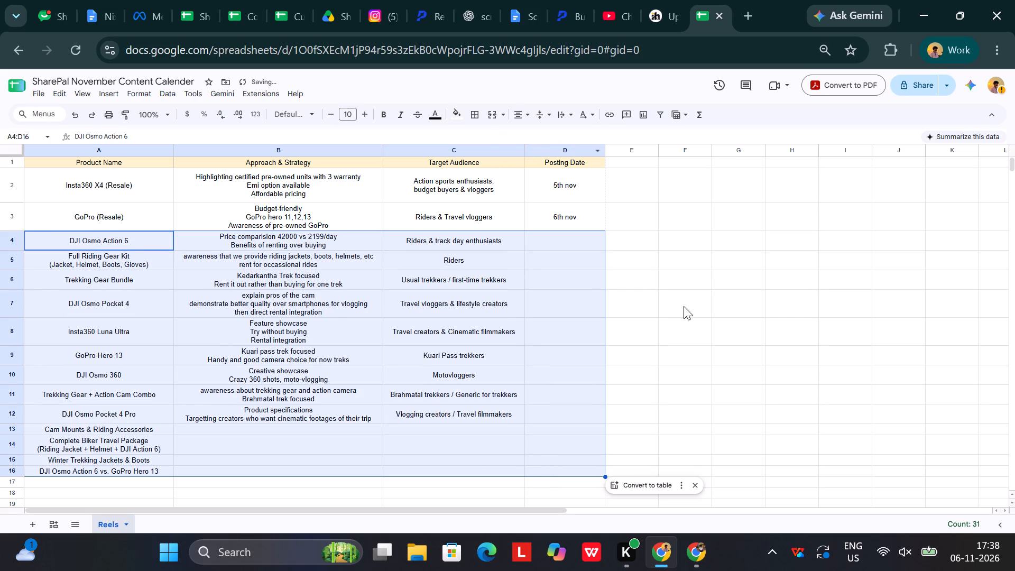
{"action": "left_click", "coordinate": [710, 316]}
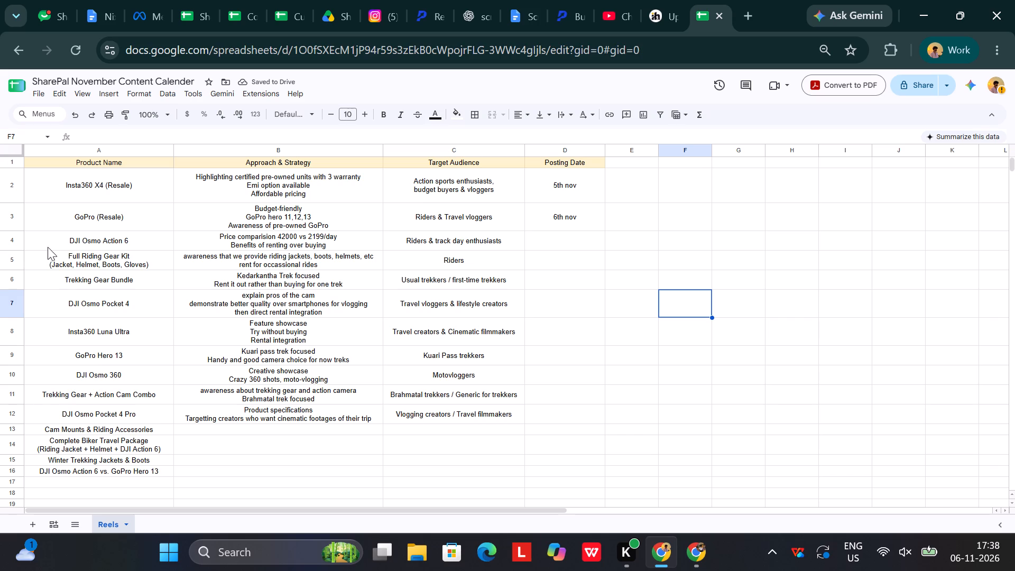
Increase the heights of rows 3 to 10, from GoPro (Resale) to DJI Osmo 360, to give their entries similar spacing.
{"action": "left_click", "coordinate": [13, 230]}
{"action": "left_click_drag", "start_coordinate": [14, 254], "coordinate": [11, 267]}
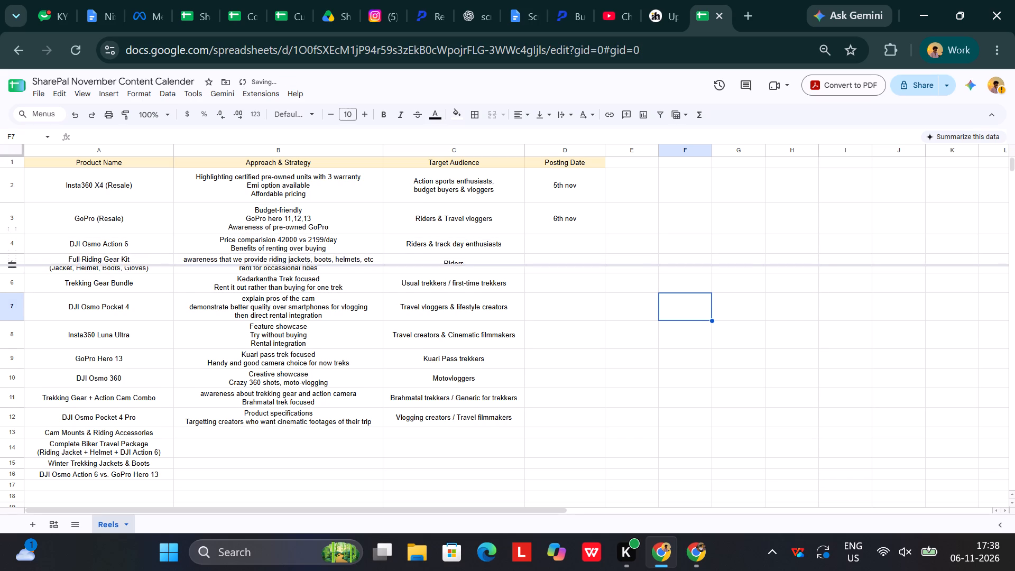
{"action": "left_click_drag", "start_coordinate": [11, 267], "coordinate": [10, 270]}
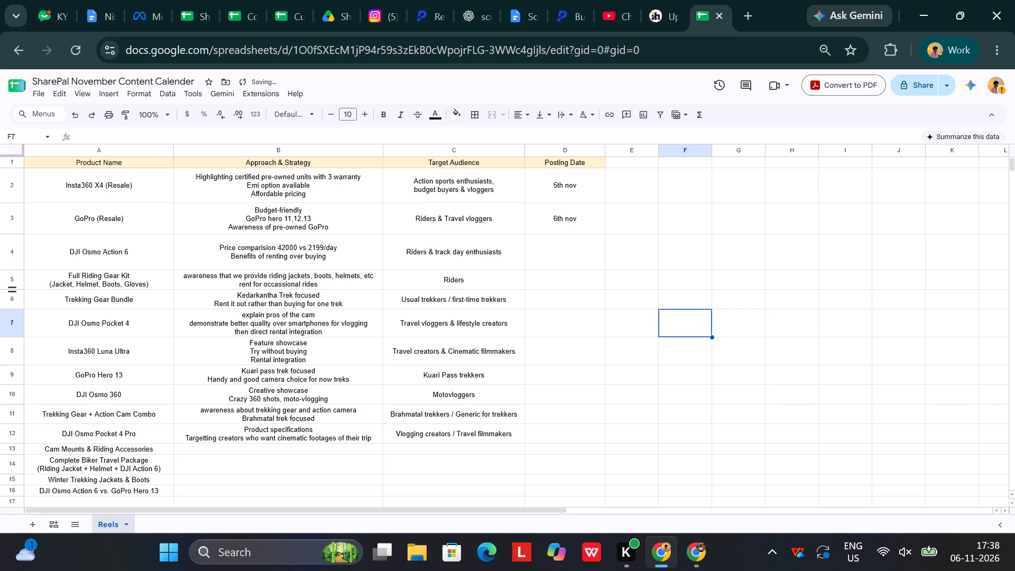
{"action": "left_click_drag", "start_coordinate": [14, 289], "coordinate": [11, 305]}
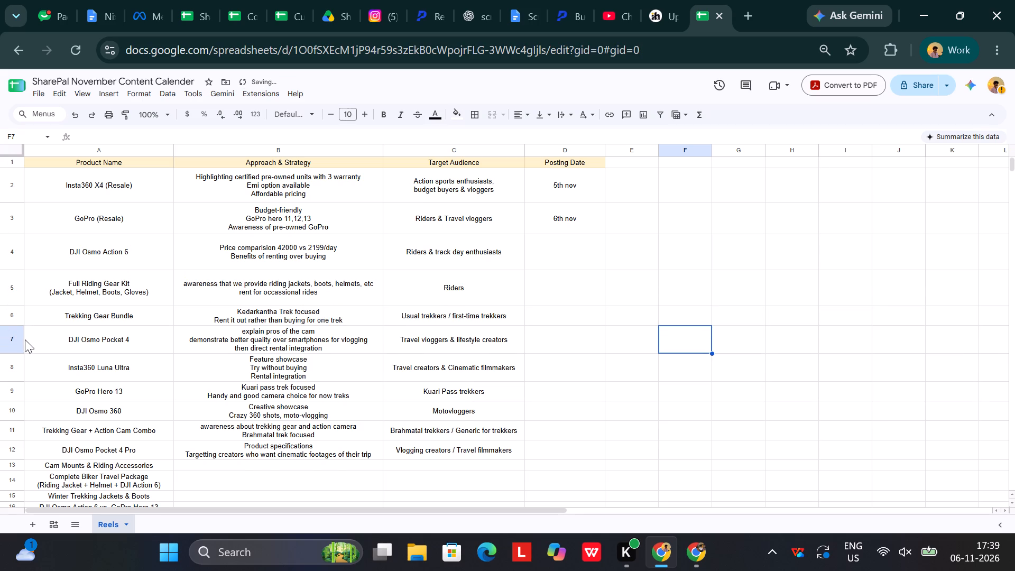
{"action": "left_click_drag", "start_coordinate": [14, 325], "coordinate": [14, 339]}
{"action": "scroll", "coordinate": [38, 340], "scroll_direction": "down", "scroll_amount": 2}
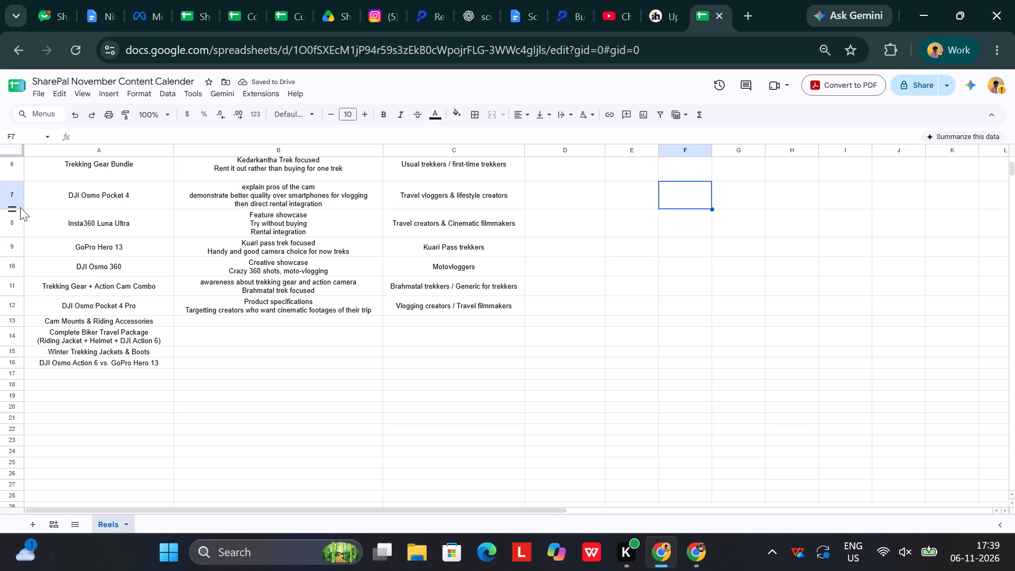
{"action": "left_click_drag", "start_coordinate": [13, 209], "coordinate": [12, 221]}
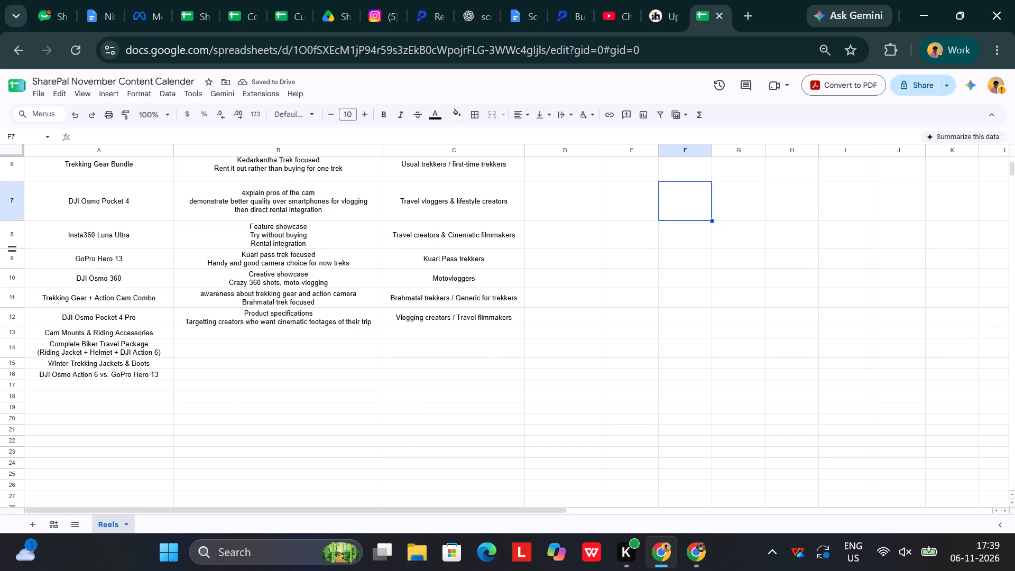
{"action": "left_click_drag", "start_coordinate": [10, 247], "coordinate": [10, 260]}
{"action": "left_click_drag", "start_coordinate": [14, 280], "coordinate": [14, 296]}
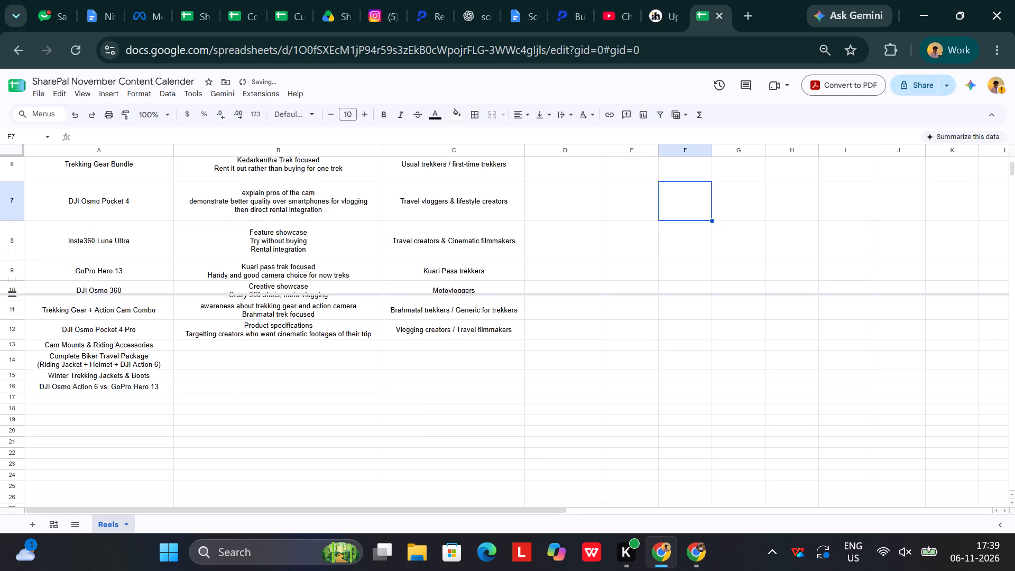
{"action": "left_click_drag", "start_coordinate": [14, 296], "coordinate": [14, 299]}
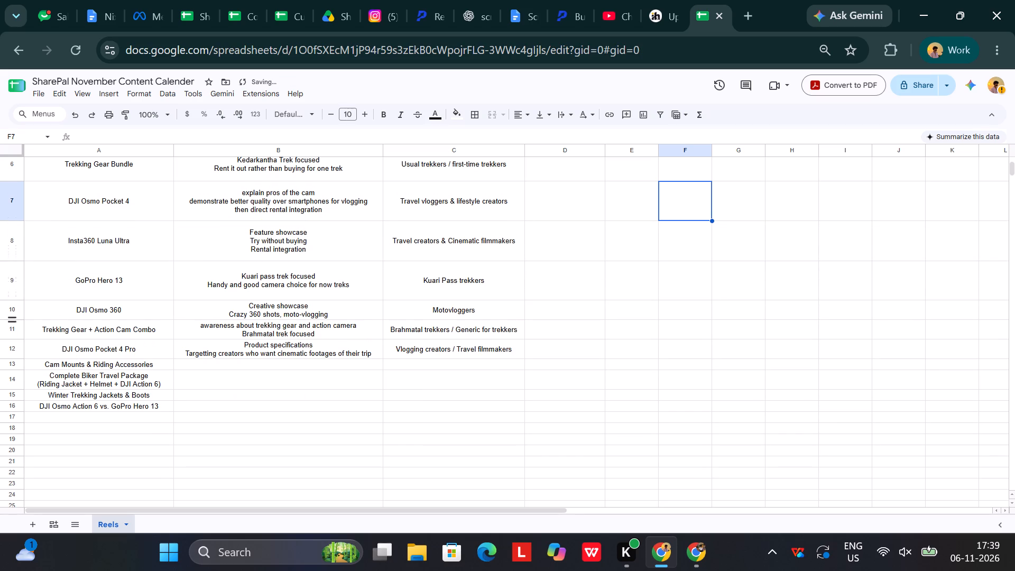
{"action": "left_click_drag", "start_coordinate": [15, 318], "coordinate": [15, 330]}
Increase the heights of rows 11 to 16, from Trekking Gear + Action Cam Combo to DJI Osmo Action 6 vs. GoPro Hero 13.
{"action": "scroll", "coordinate": [15, 330], "scroll_direction": "down", "scroll_amount": 1}
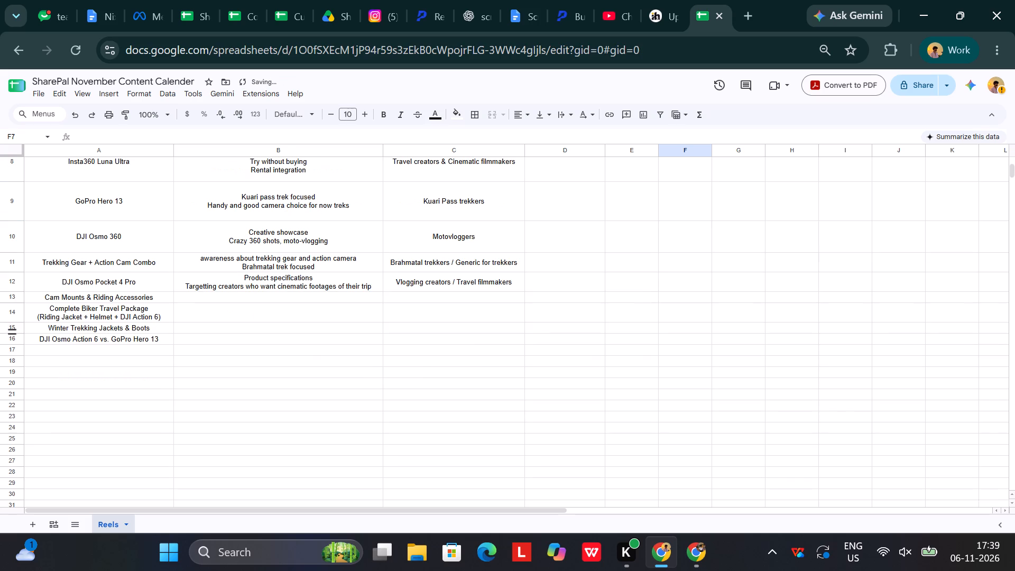
{"action": "left_click_drag", "start_coordinate": [16, 271], "coordinate": [15, 279]}
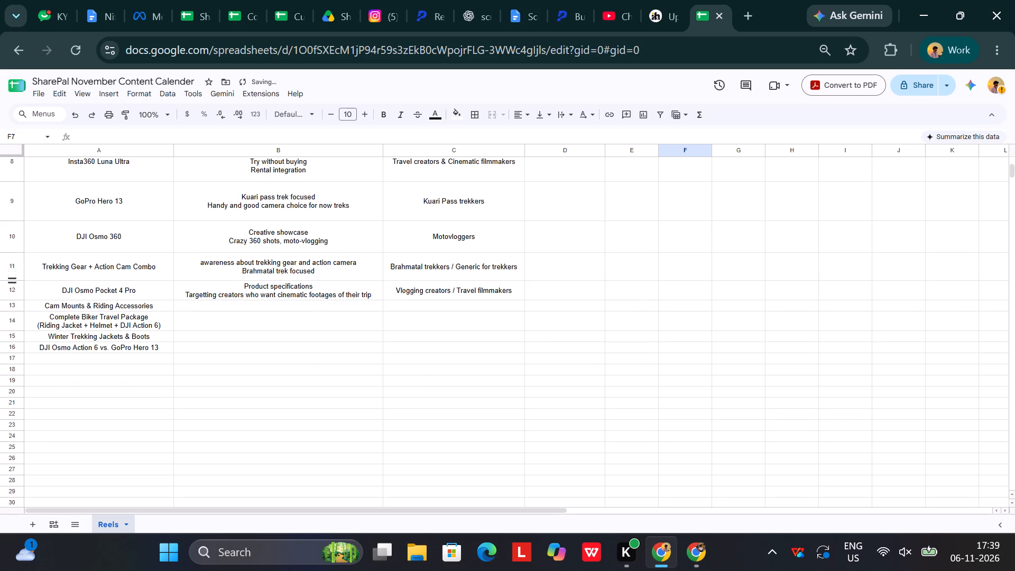
{"action": "left_click_drag", "start_coordinate": [14, 299], "coordinate": [14, 305]}
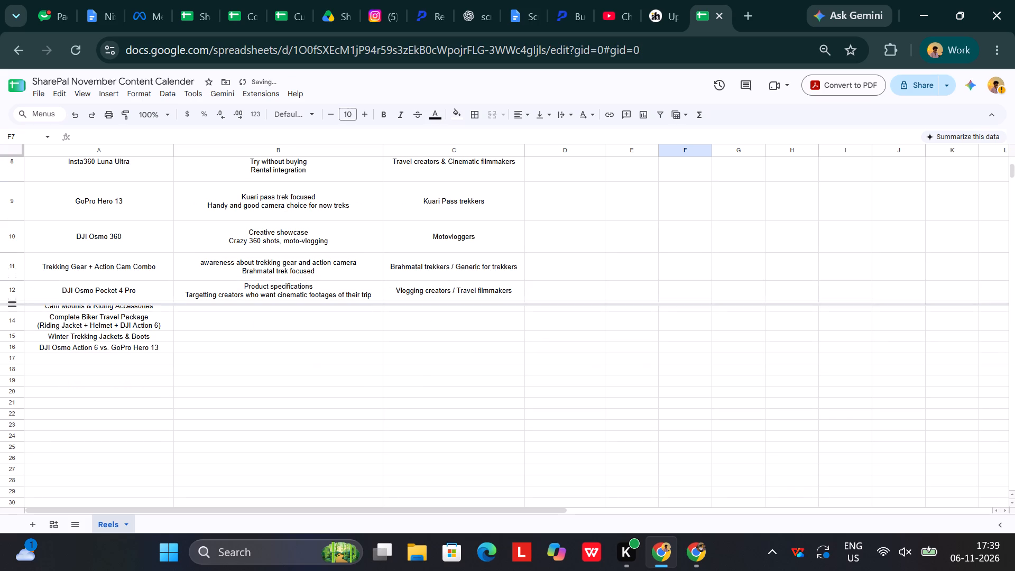
{"action": "left_click_drag", "start_coordinate": [14, 305], "coordinate": [14, 308]}
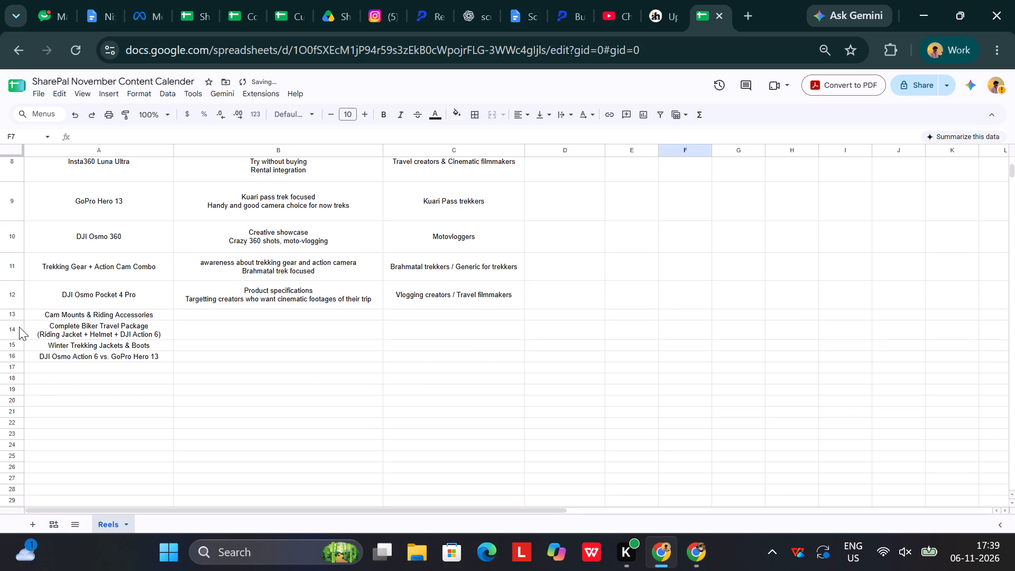
{"action": "left_click_drag", "start_coordinate": [16, 319], "coordinate": [16, 343]}
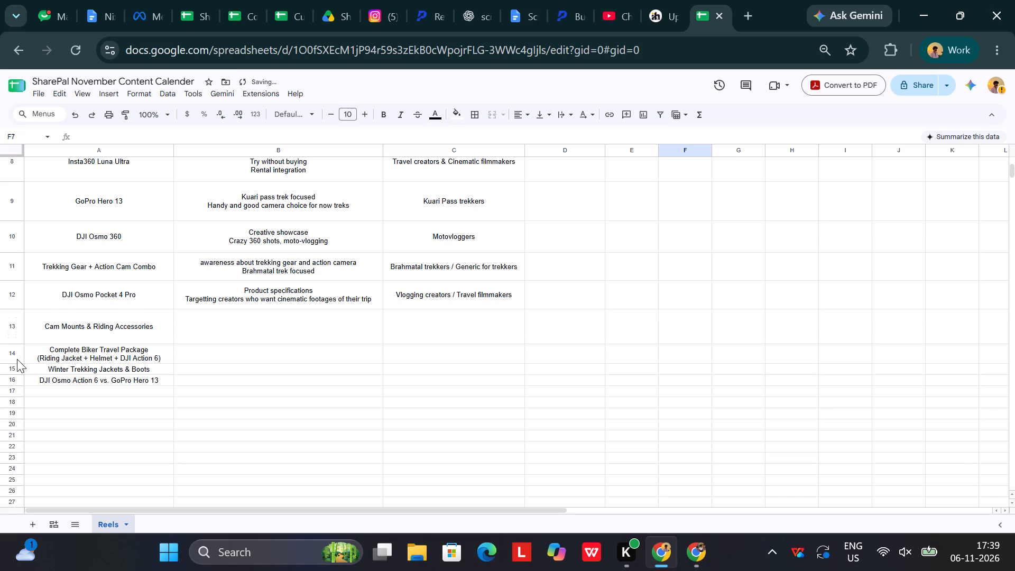
{"action": "left_click_drag", "start_coordinate": [16, 362], "coordinate": [15, 381]}
{"action": "scroll", "coordinate": [15, 381], "scroll_direction": "down", "scroll_amount": 1}
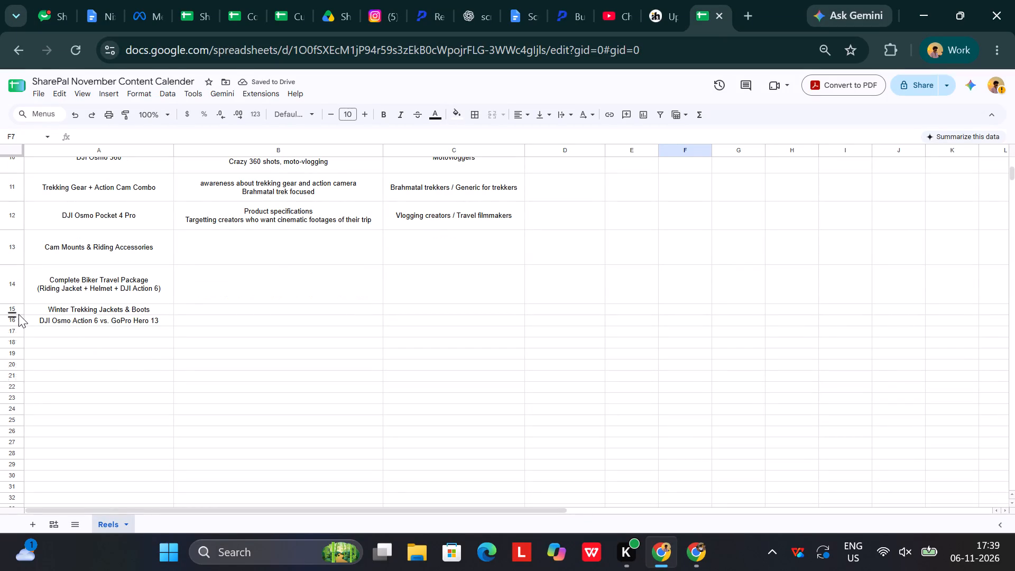
{"action": "left_click_drag", "start_coordinate": [13, 314], "coordinate": [12, 333]}
{"action": "left_click_drag", "start_coordinate": [15, 344], "coordinate": [13, 365]}
{"action": "scroll", "coordinate": [367, 321], "scroll_direction": "up", "scroll_amount": 6}
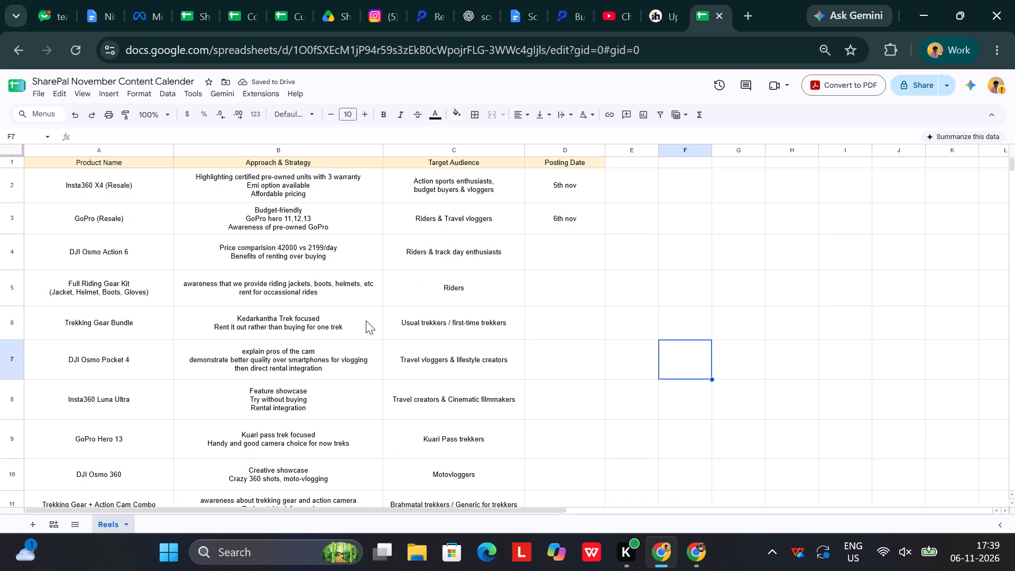
{"action": "scroll", "coordinate": [366, 320], "scroll_direction": "down", "scroll_amount": 3}
{"action": "left_click", "coordinate": [340, 321]}
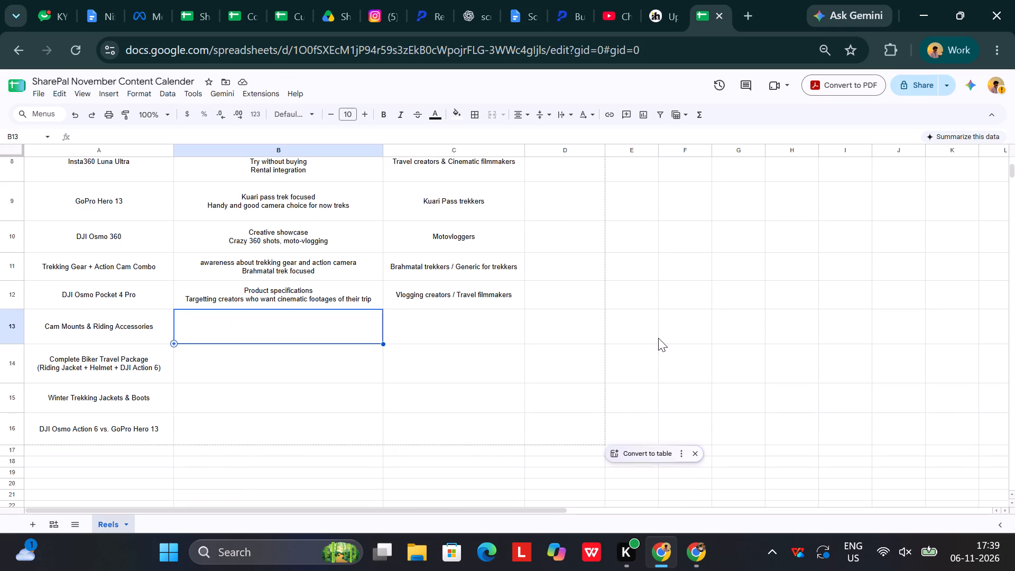
{"action": "left_click", "coordinate": [691, 555]}
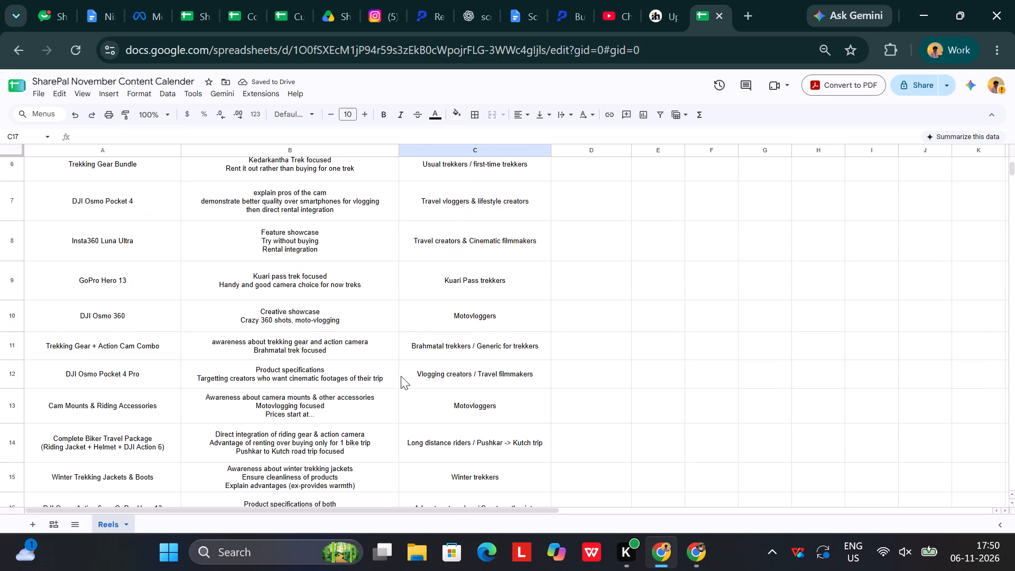
{"action": "scroll", "coordinate": [401, 376], "scroll_direction": "up", "scroll_amount": 7}
{"action": "left_click", "coordinate": [590, 251]}
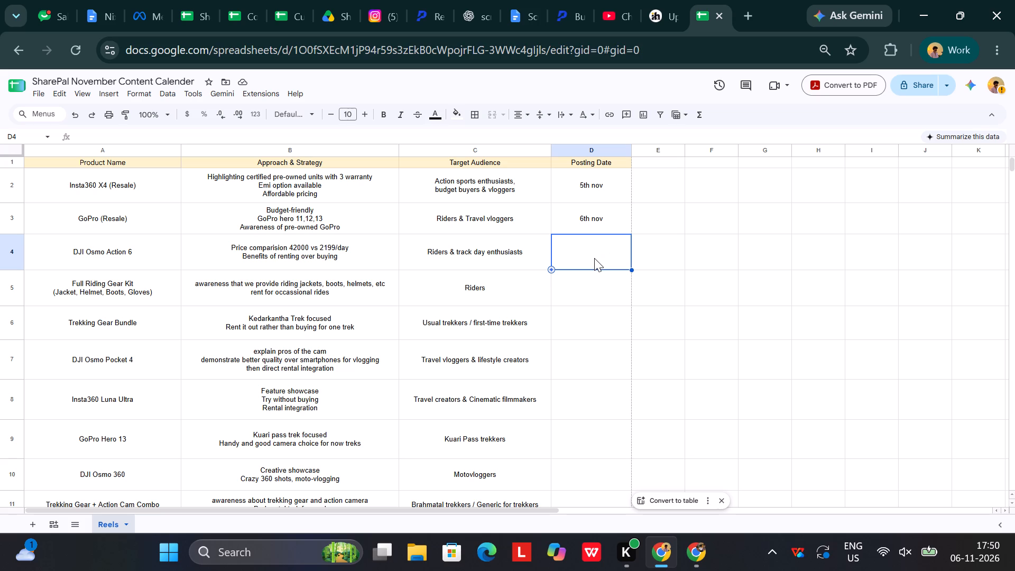
{"action": "type", "text": "10"}
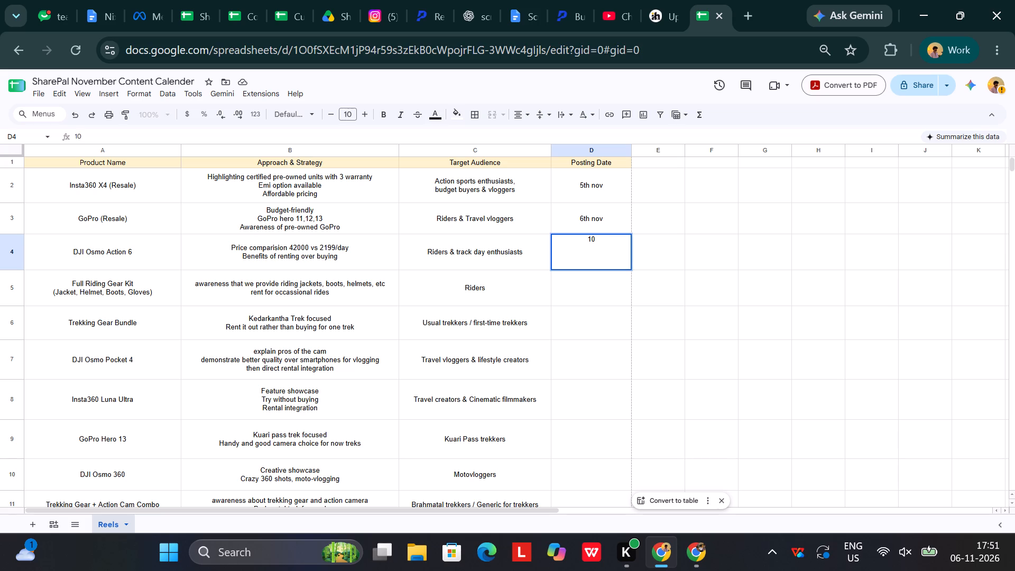
{"action": "type", "text": "th"}
{"action": "key", "text": "space"}
{"action": "type", "text": "nov"}
{"action": "key", "text": "Return"}
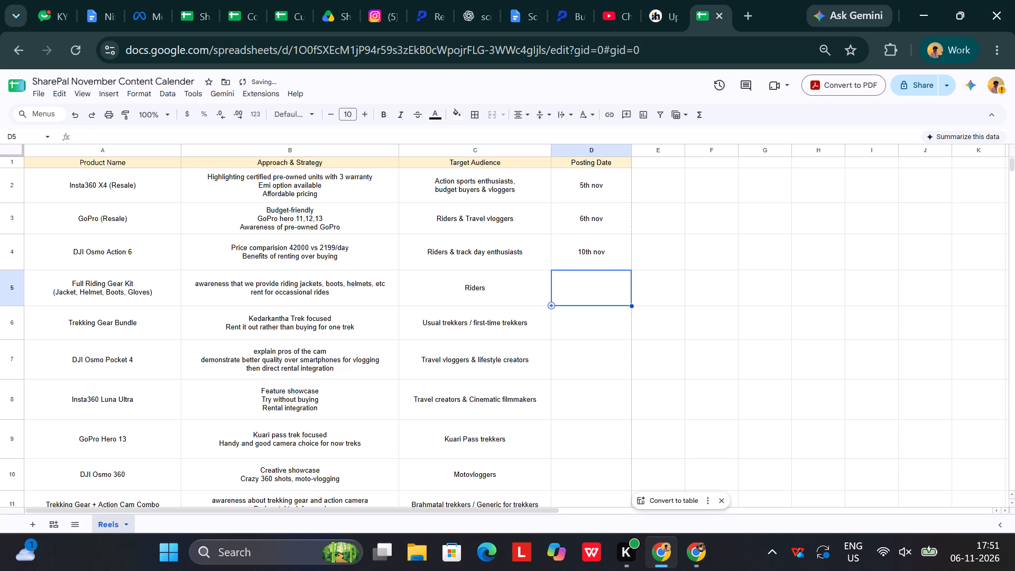
{"action": "type", "text": "11th"}
{"action": "key", "text": "space"}
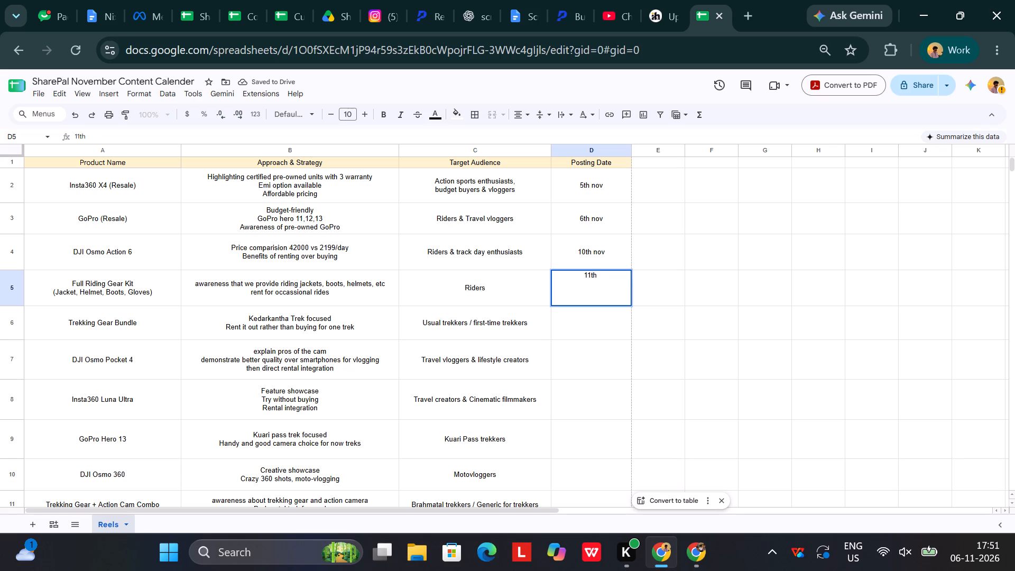
{"action": "type", "text": "nov"}
{"action": "key", "text": "Return"}
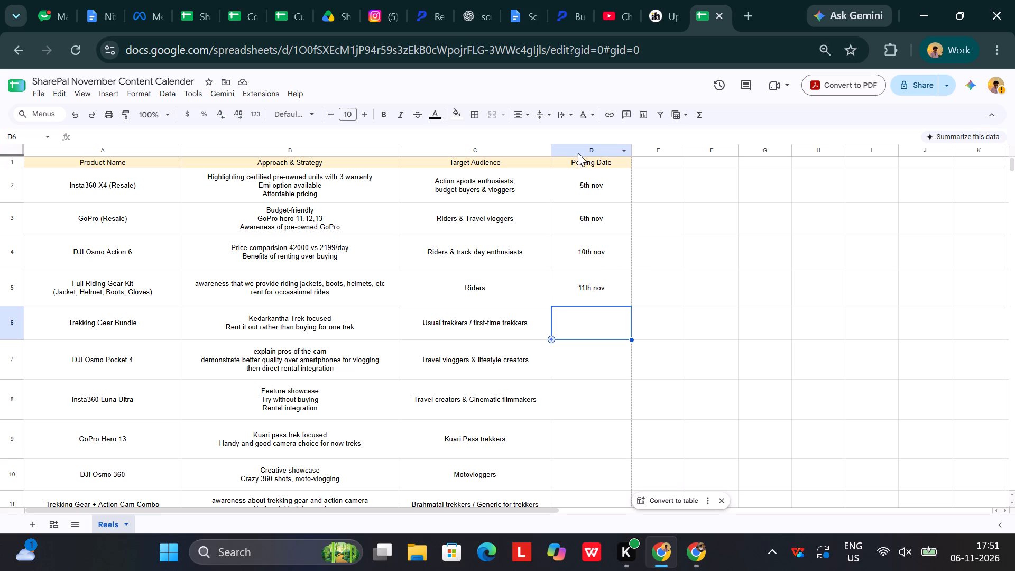
Insert a "Shooting date" column between Target Audience and Posting Date, and narrow it to about the width of the Posting Date column.
{"action": "right_click", "coordinate": [529, 151]}
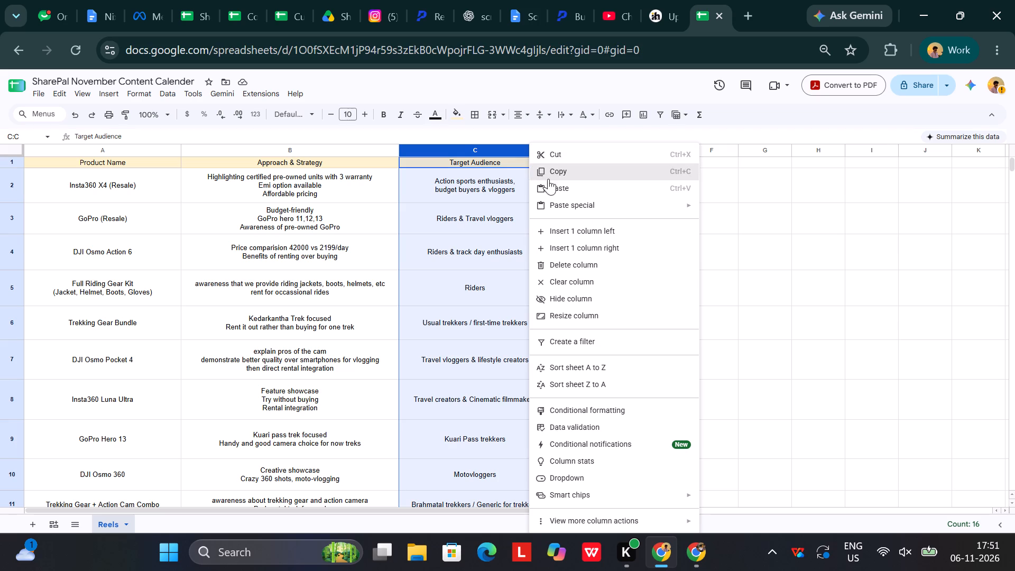
{"action": "left_click", "coordinate": [570, 244]}
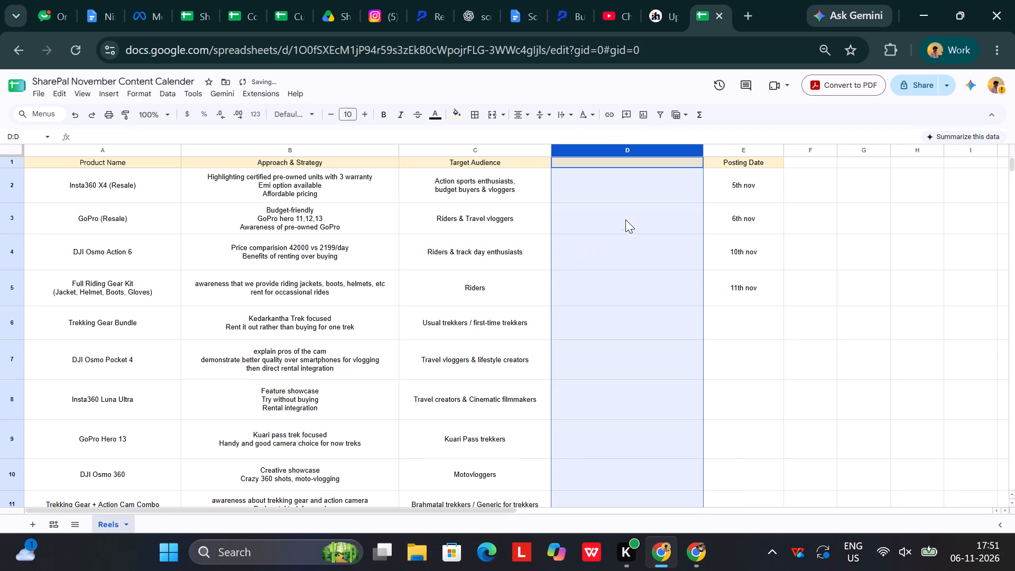
{"action": "type", "text": "hooting date"}
{"action": "key", "text": "Return"}
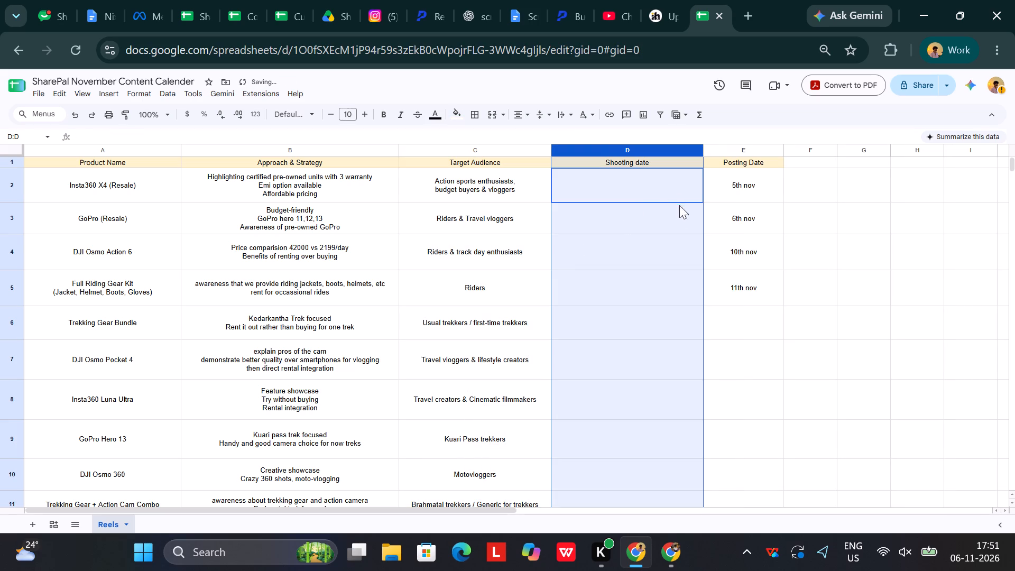
{"action": "left_click", "coordinate": [671, 218]}
{"action": "left_click_drag", "start_coordinate": [702, 153], "coordinate": [646, 156]}
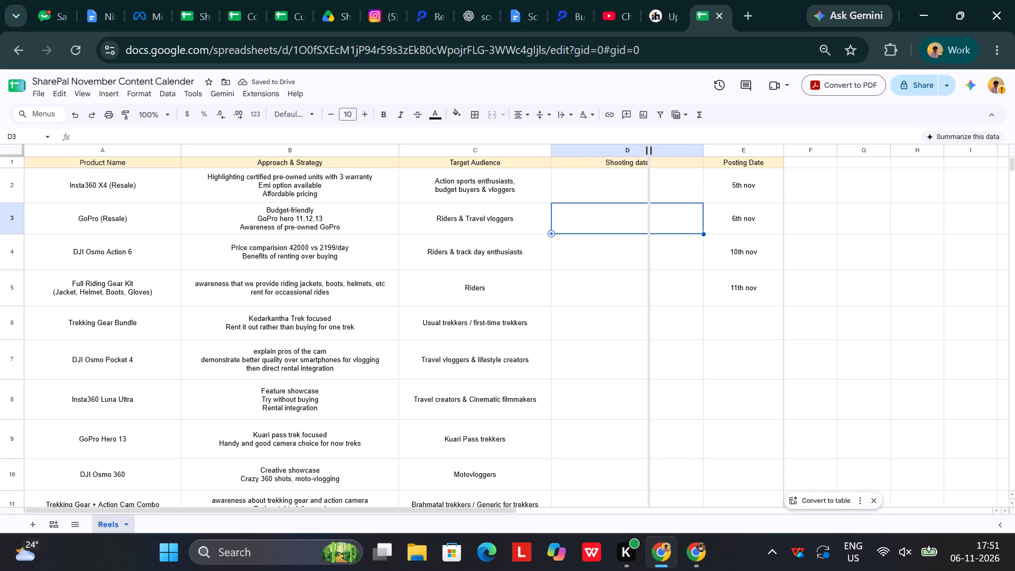
{"action": "left_click_drag", "start_coordinate": [646, 156], "coordinate": [645, 156]}
{"action": "left_click_drag", "start_coordinate": [647, 150], "coordinate": [636, 151]}
Enter shooting dates: "3rd nov" for Insta360 X4 and GoPro resale, "9th nov" for DJI Osmo Action 6, Full Riding Gear Kit and Trekking Gear Bundle.
{"action": "left_click", "coordinate": [591, 183]}
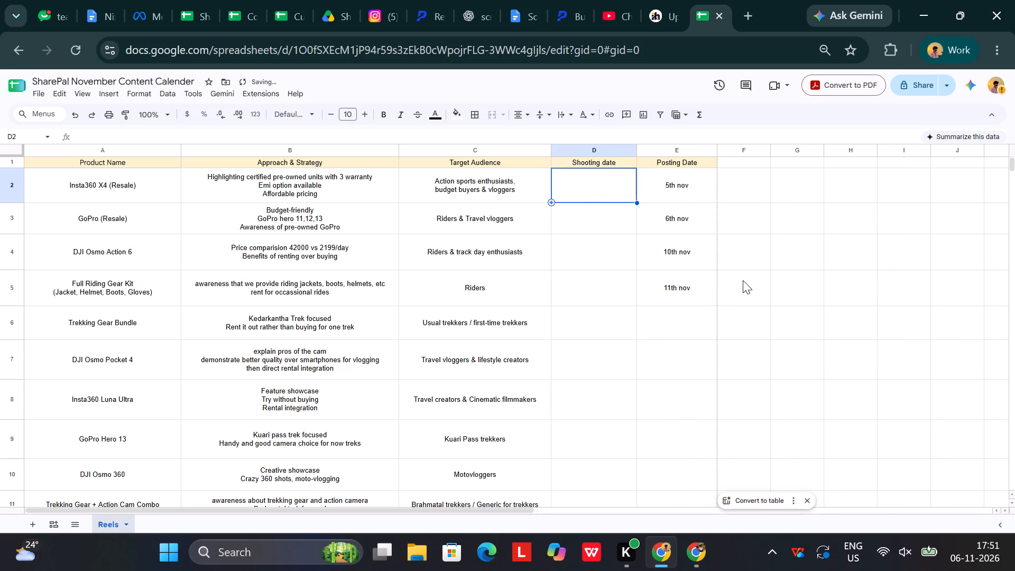
{"action": "type", "text": "3rd nov"}
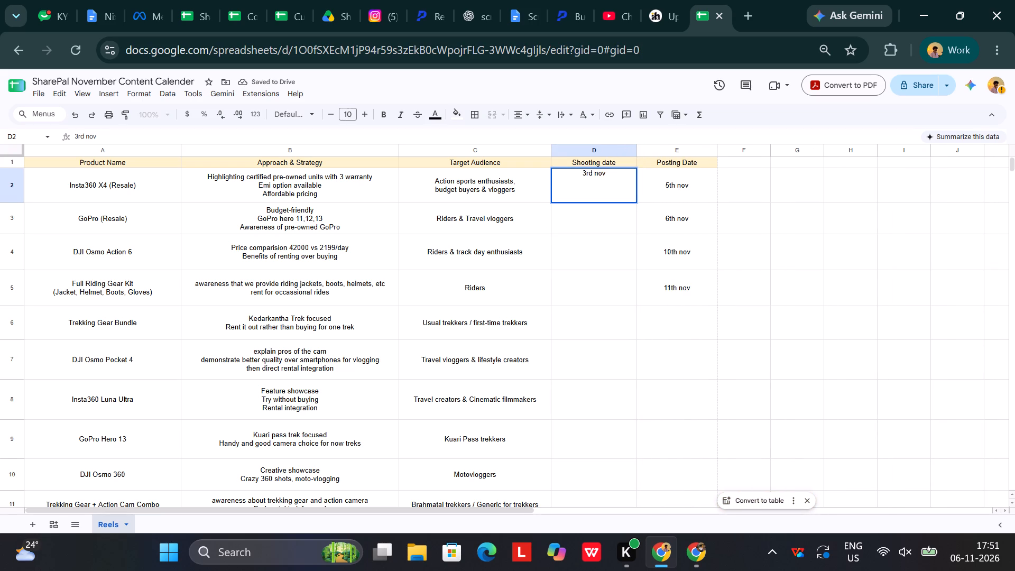
{"action": "key", "text": "Return"}
{"action": "type", "text": "3rd nov"}
{"action": "key", "text": "Return"}
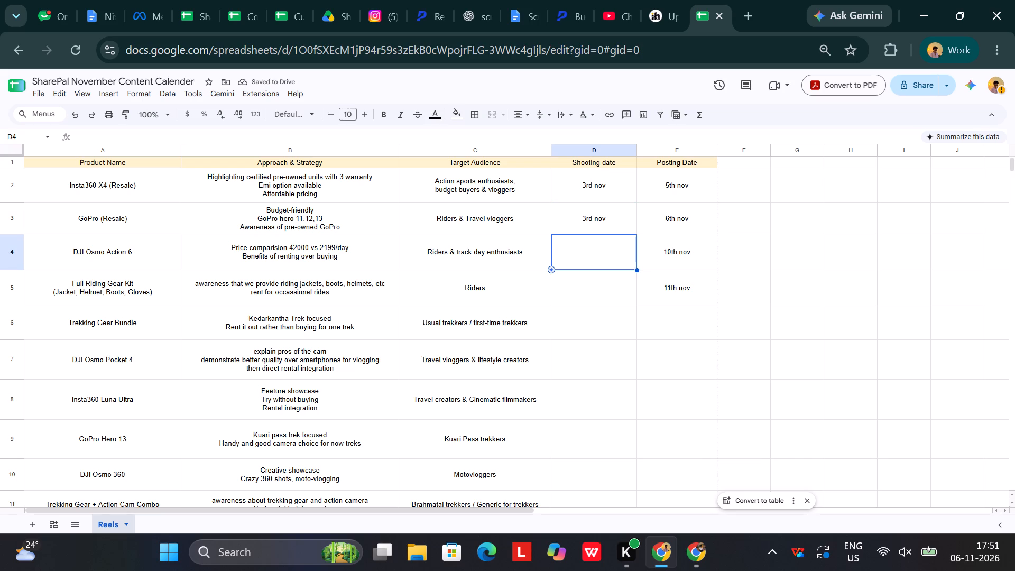
{"action": "type", "text": "9th nov"}
{"action": "key", "text": "Return"}
{"action": "type", "text": "9th nov"}
{"action": "key", "text": "Return"}
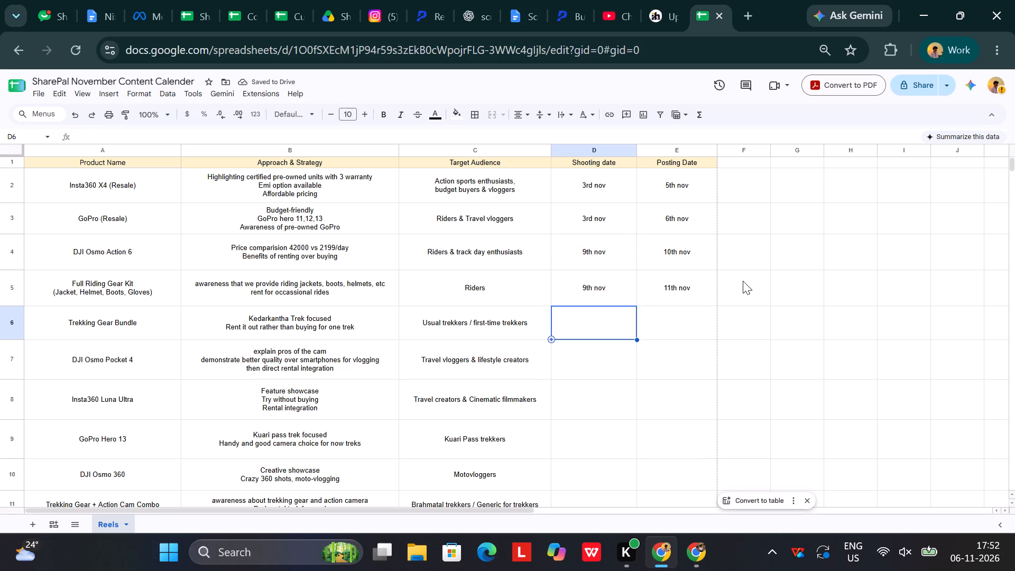
{"action": "type", "text": "9th nov"}
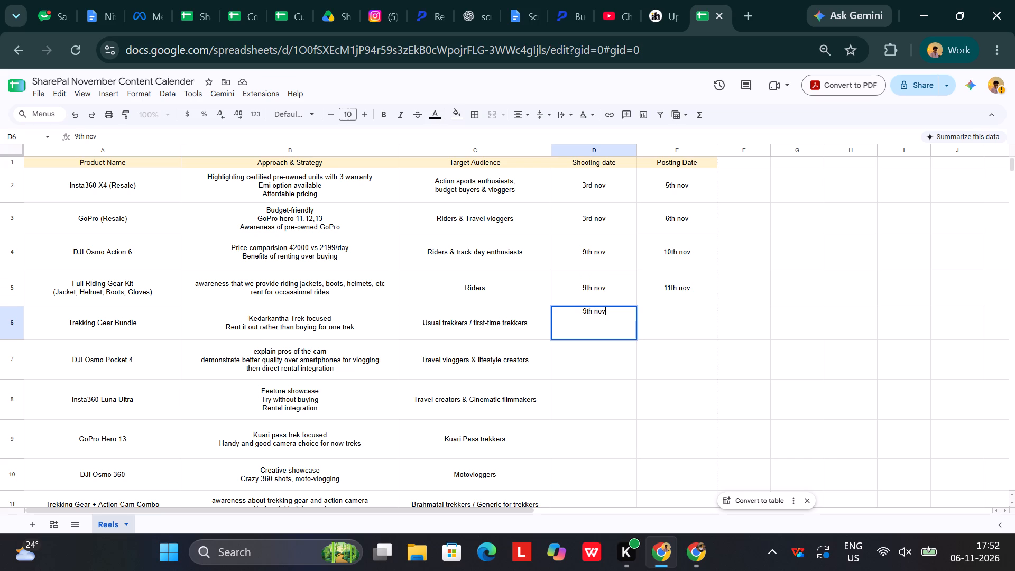
Enter "12th nov" as the posting date for the Trekking Gear Bundle.
{"action": "key", "text": "Right"}
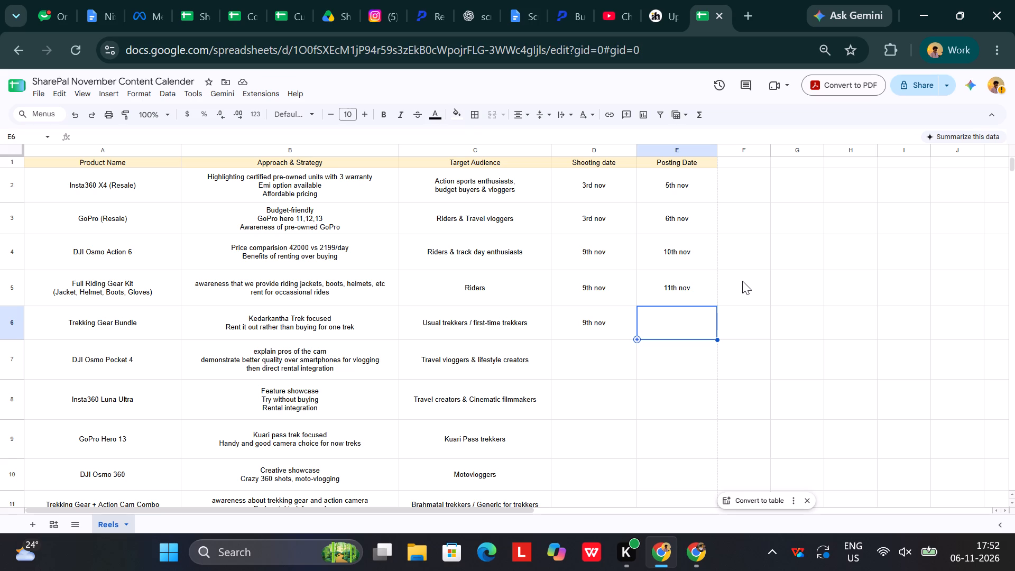
{"action": "scroll", "coordinate": [702, 288], "scroll_direction": "down", "scroll_amount": 1}
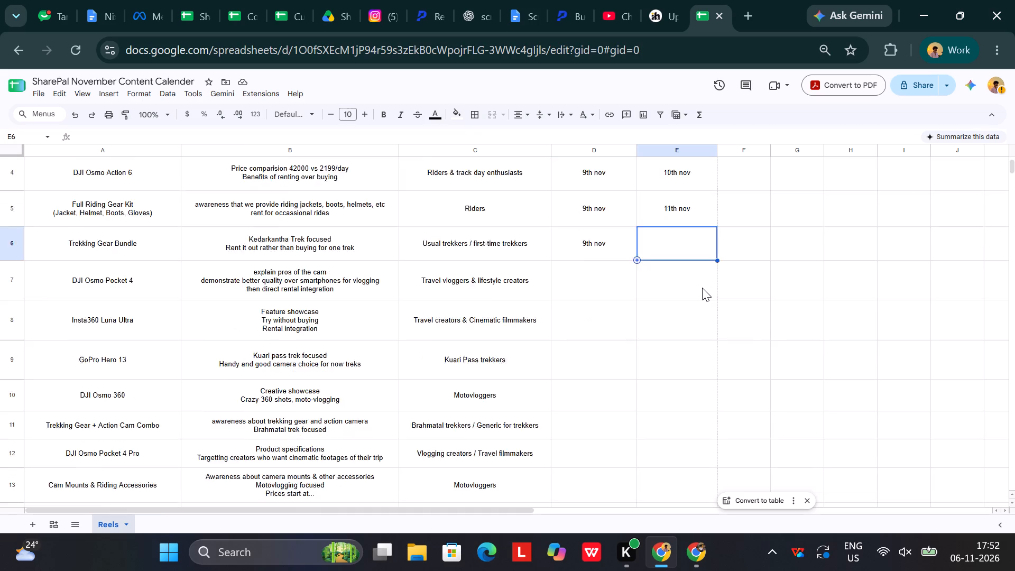
{"action": "scroll", "coordinate": [702, 288], "scroll_direction": "down", "scroll_amount": 2}
{"action": "scroll", "coordinate": [702, 288], "scroll_direction": "up", "scroll_amount": 5}
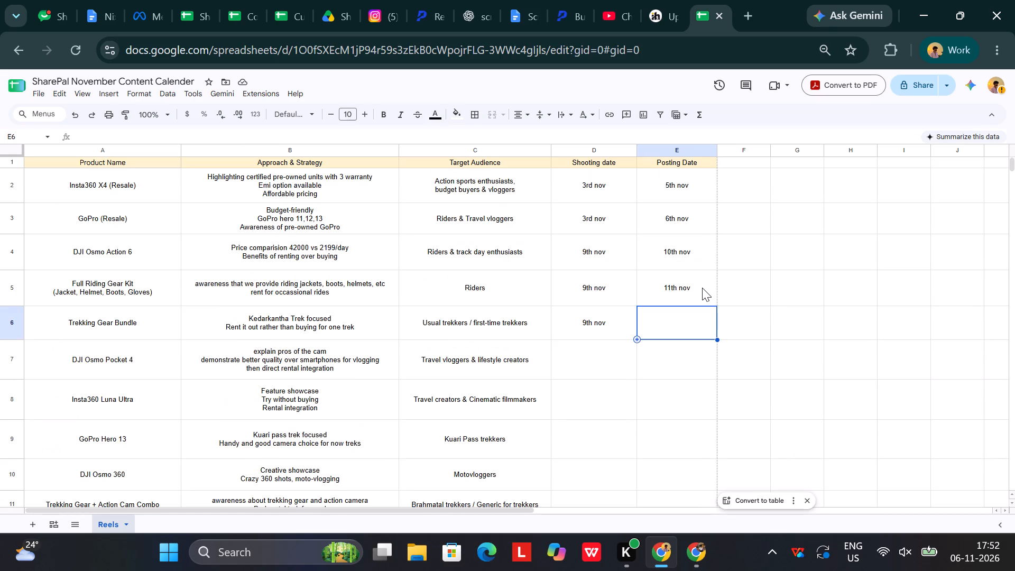
{"action": "type", "text": "12th nov"}
{"action": "key", "text": "Return"}
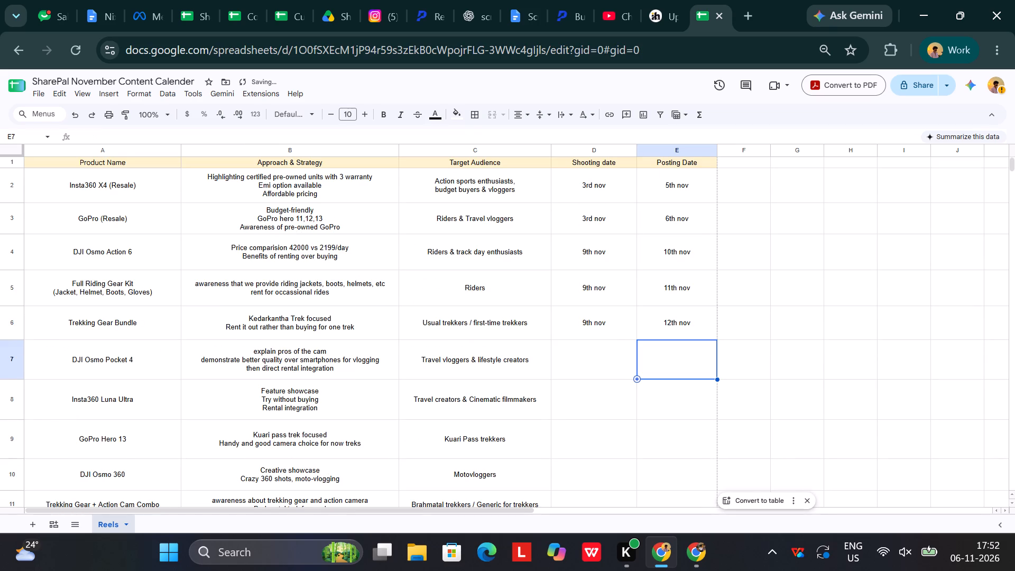
Enter "12th nov" as the shooting date for DJI Osmo Pocket 4, Insta360 Luna Ultra and GoPro Hero 13.
{"action": "left_click", "coordinate": [606, 363]}
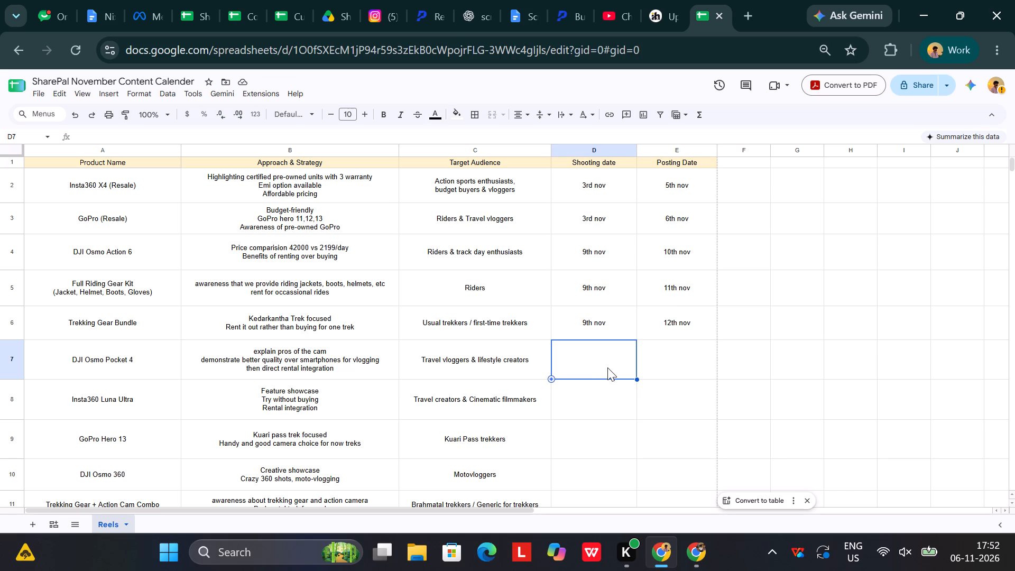
{"action": "type", "text": "12th"}
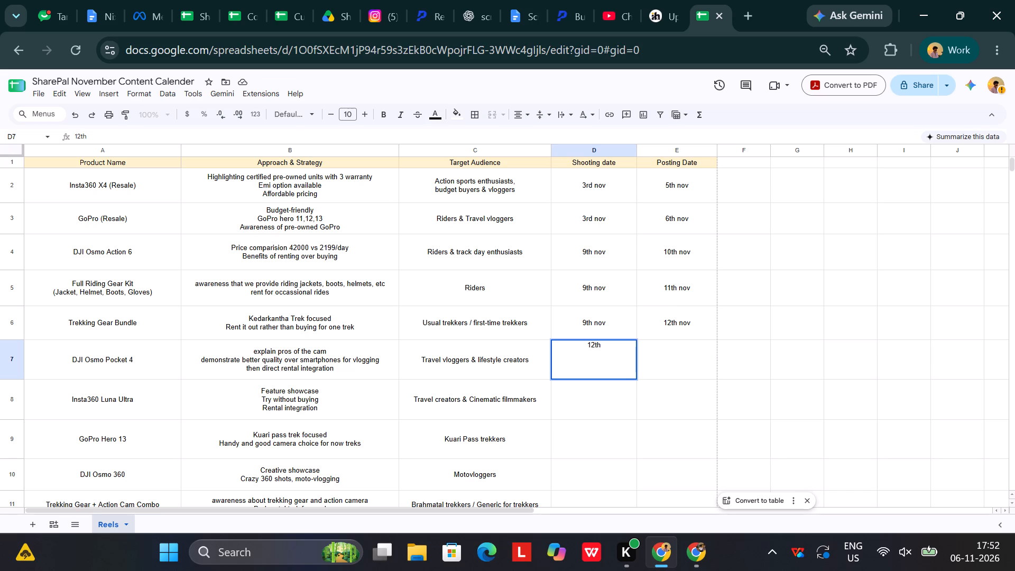
{"action": "key", "text": "space"}
{"action": "type", "text": "nov"}
{"action": "key", "text": "Right"}
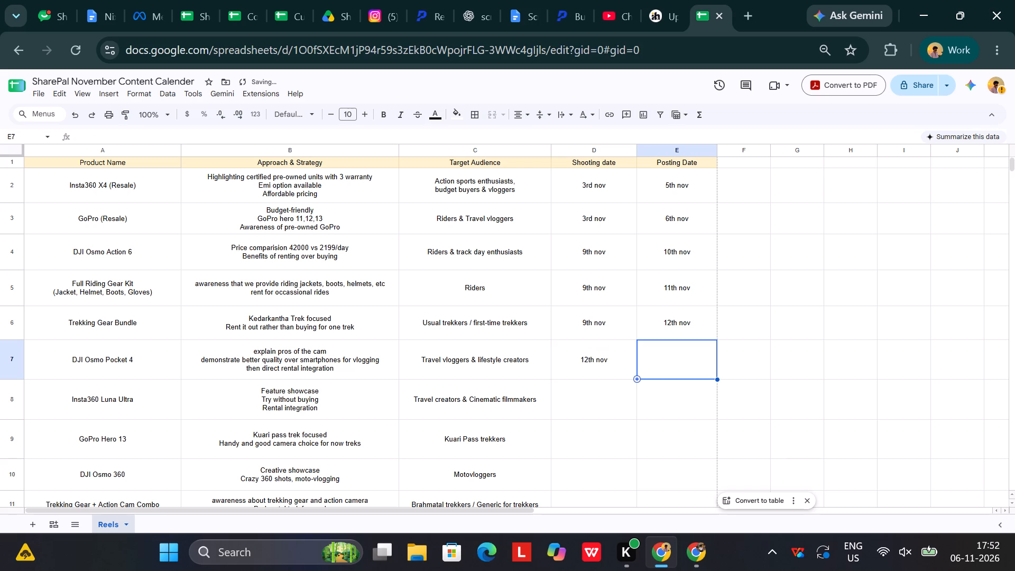
{"action": "key", "text": "Down"}
{"action": "key", "text": "Left"}
{"action": "type", "text": "12th nov"}
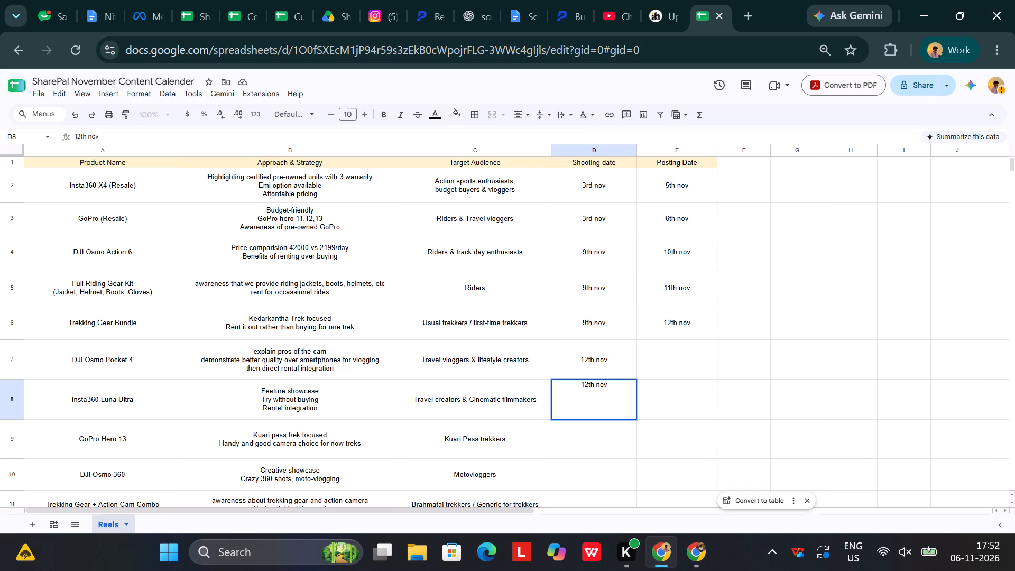
{"action": "key", "text": "Down"}
{"action": "type", "text": "12th n"}
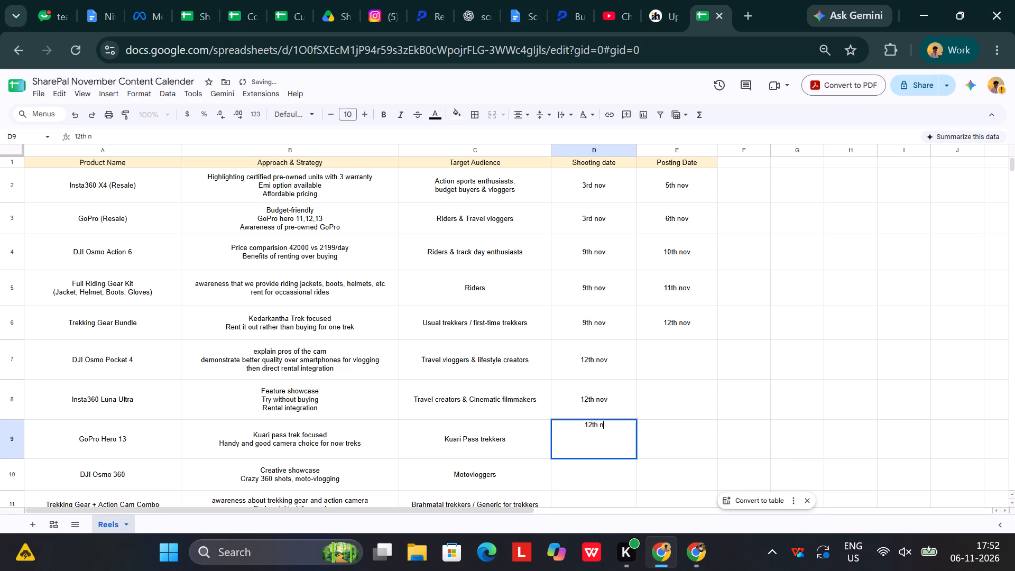
{"action": "type", "text": "ov"}
{"action": "key", "text": "Right"}
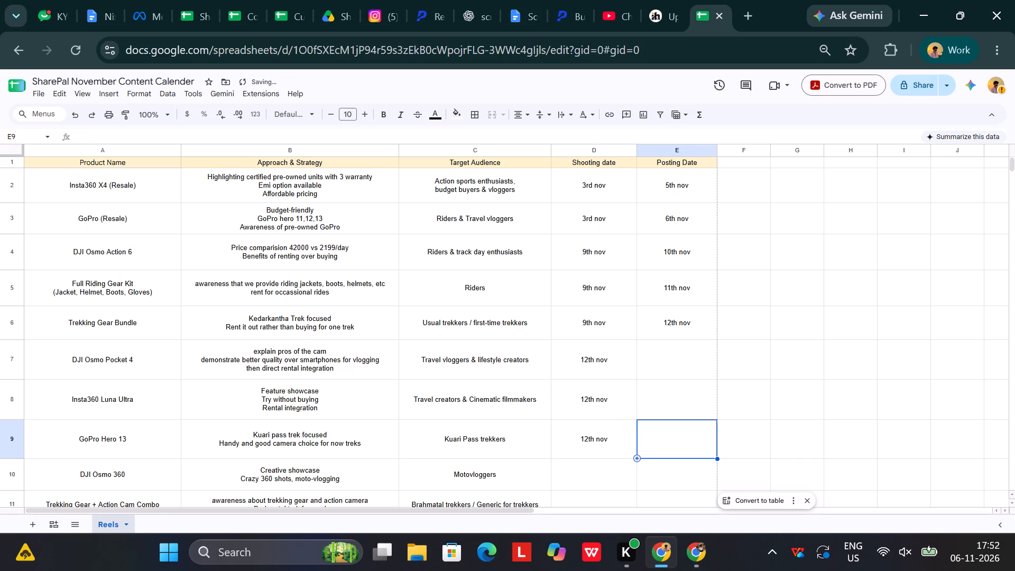
Enter the posting dates "13th nov" for DJI Osmo Pocket 4, "14th nov" for Insta360 Luna Ultra and "15th nov" for GoPro Hero 13.
{"action": "key", "text": "Up"}
{"action": "key", "text": "Up"}
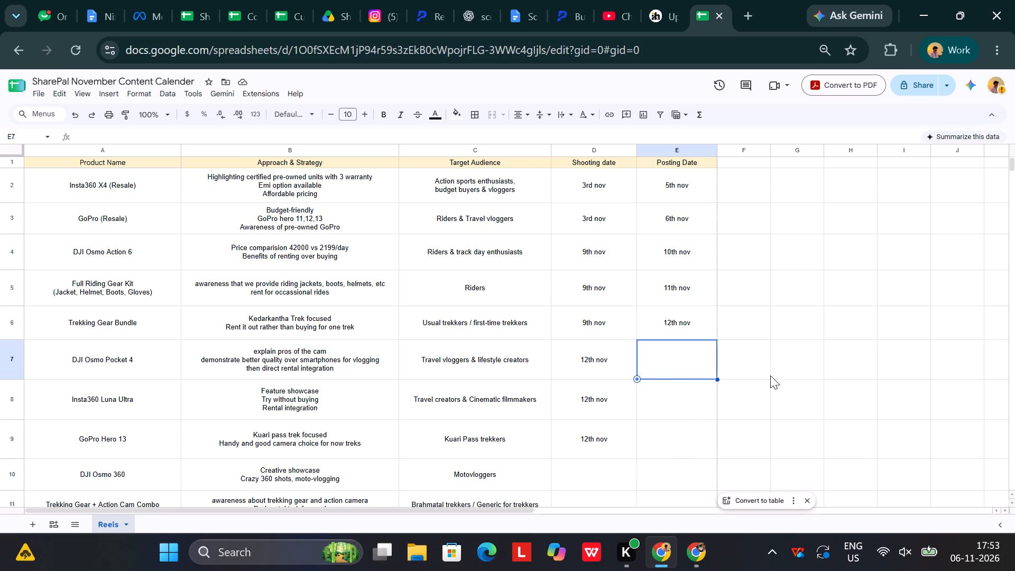
{"action": "type", "text": "13"}
{"action": "type", "text": "th nov"}
{"action": "key", "text": "Return"}
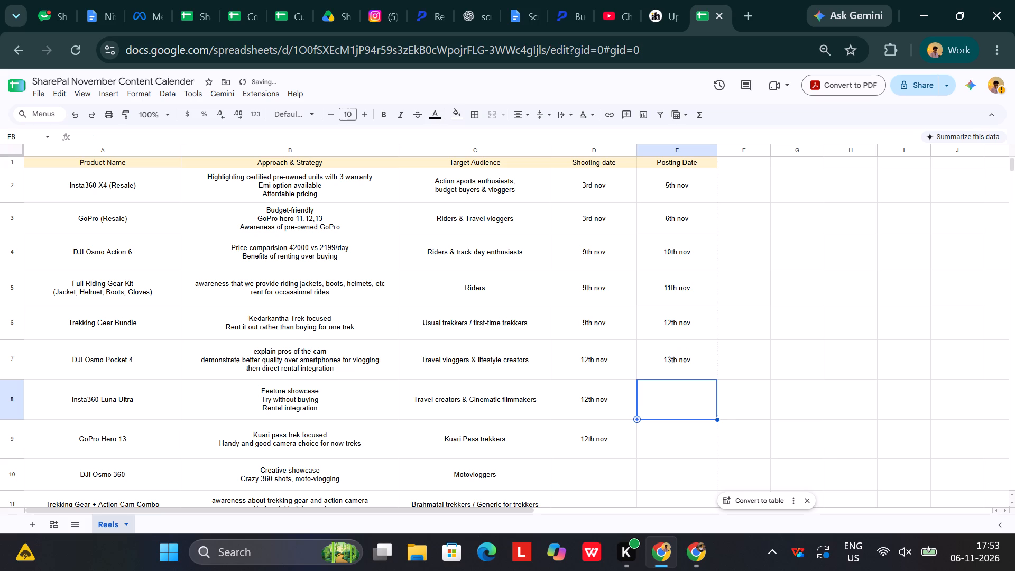
{"action": "type", "text": "14th"}
{"action": "key", "text": "space"}
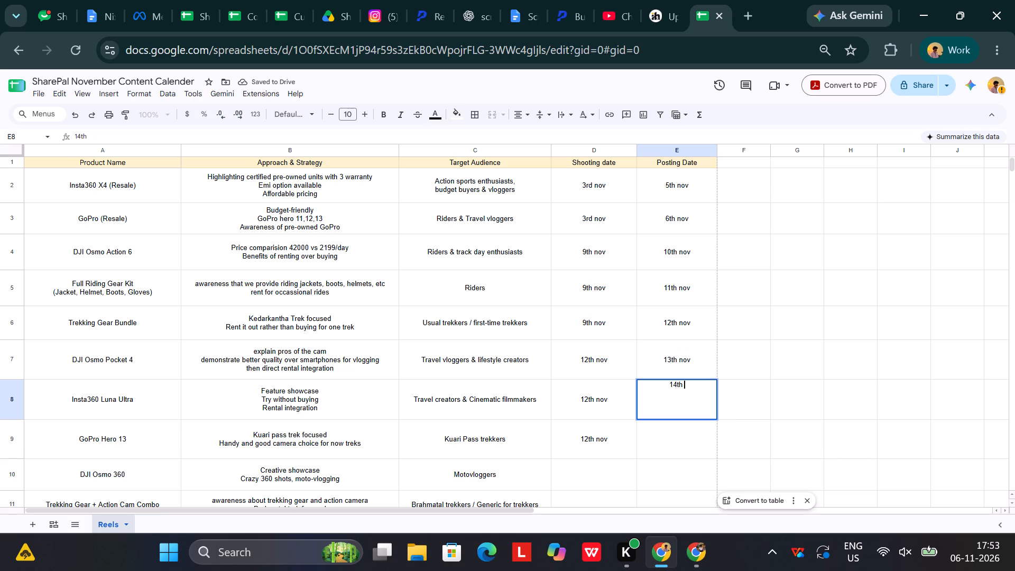
{"action": "type", "text": "nov"}
{"action": "key", "text": "Return"}
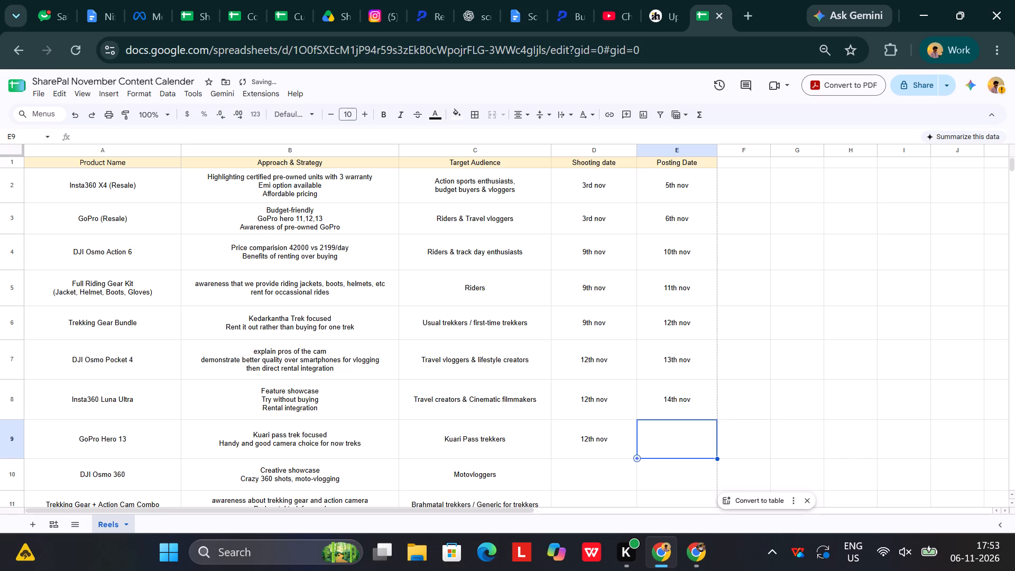
{"action": "type", "text": "15th nov"}
{"action": "key", "text": "Return"}
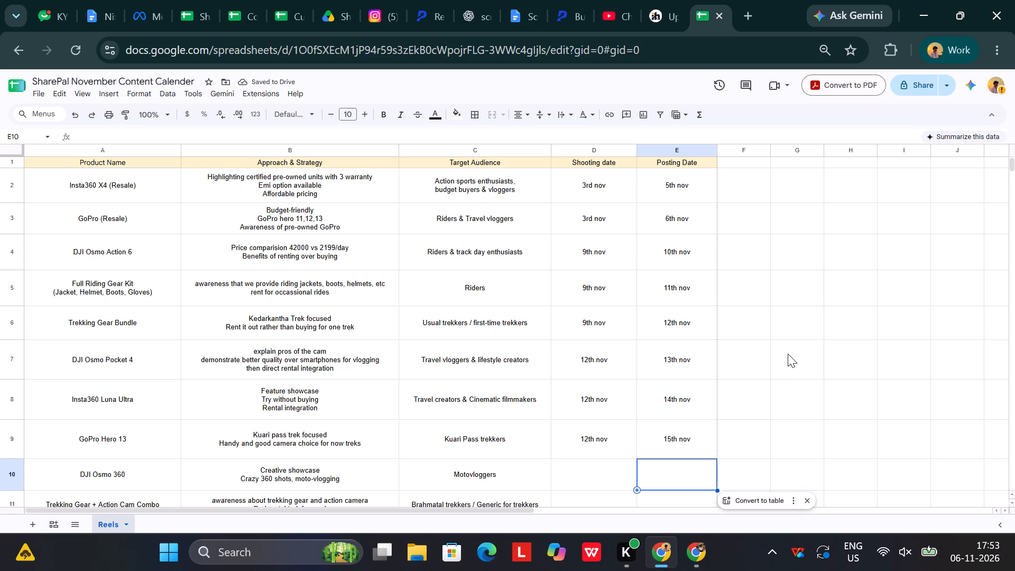
Change the posting date of GoPro Hero 13 to "16th nov".
{"action": "scroll", "coordinate": [788, 354], "scroll_direction": "down", "scroll_amount": 2}
{"action": "left_click", "coordinate": [696, 290]}
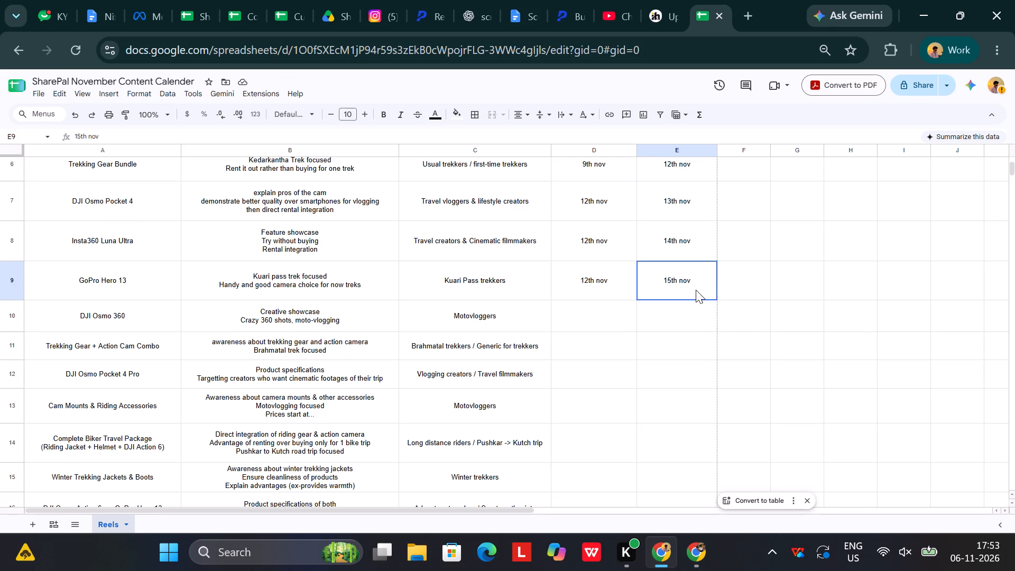
{"action": "type", "text": "16th nov"}
{"action": "key", "text": "Return"}
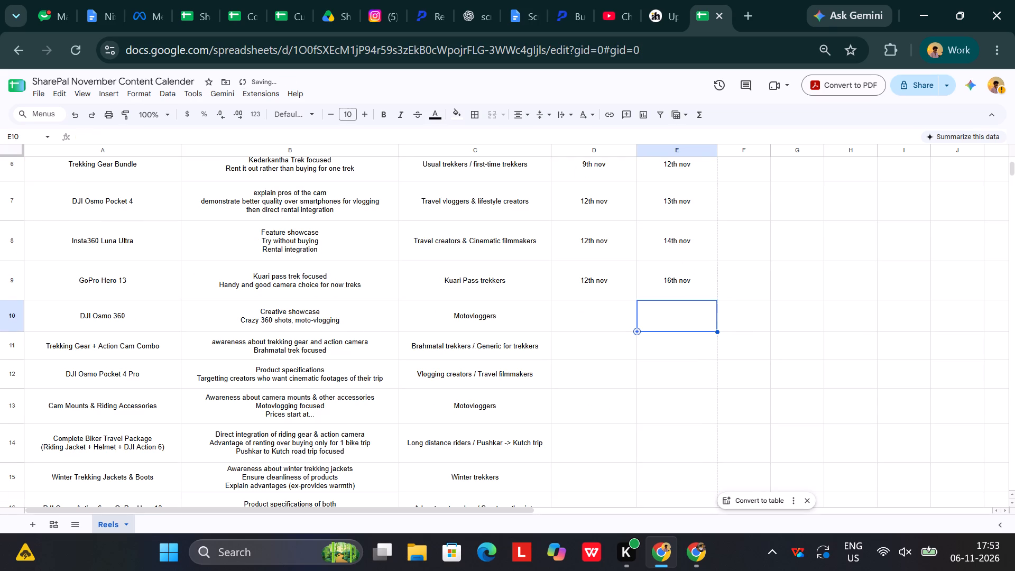
Enter posting dates: "30th nov" for DJI Osmo Action 6 vs. GoPro Hero 13, "28th nov" for Winter Trekking Jackets & Boots, "26th nov" for Complete Biker Travel Package.
{"action": "left_click", "coordinate": [617, 316]}
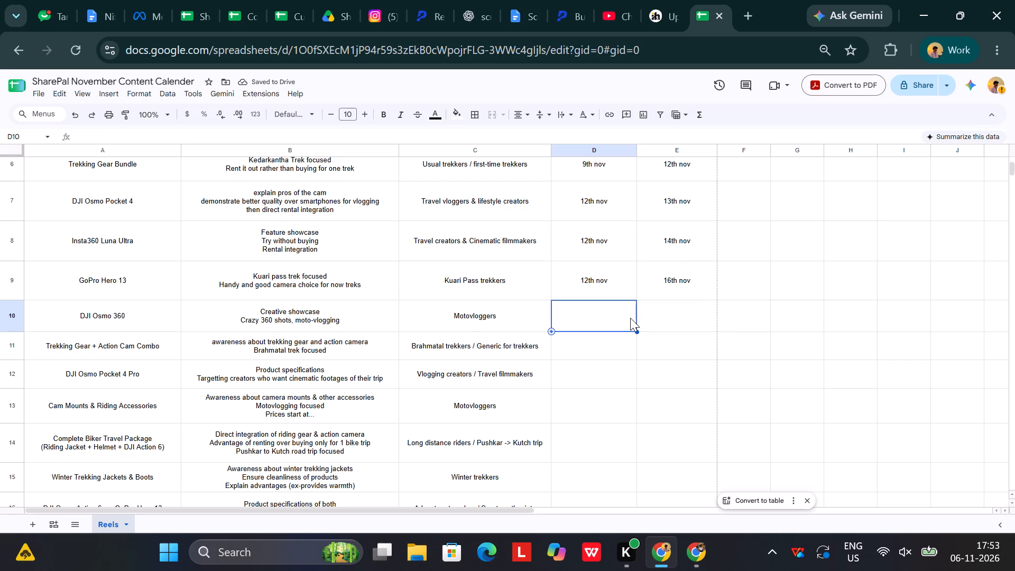
{"action": "scroll", "coordinate": [630, 318], "scroll_direction": "down", "scroll_amount": 2}
{"action": "scroll", "coordinate": [630, 318], "scroll_direction": "up", "scroll_amount": 1}
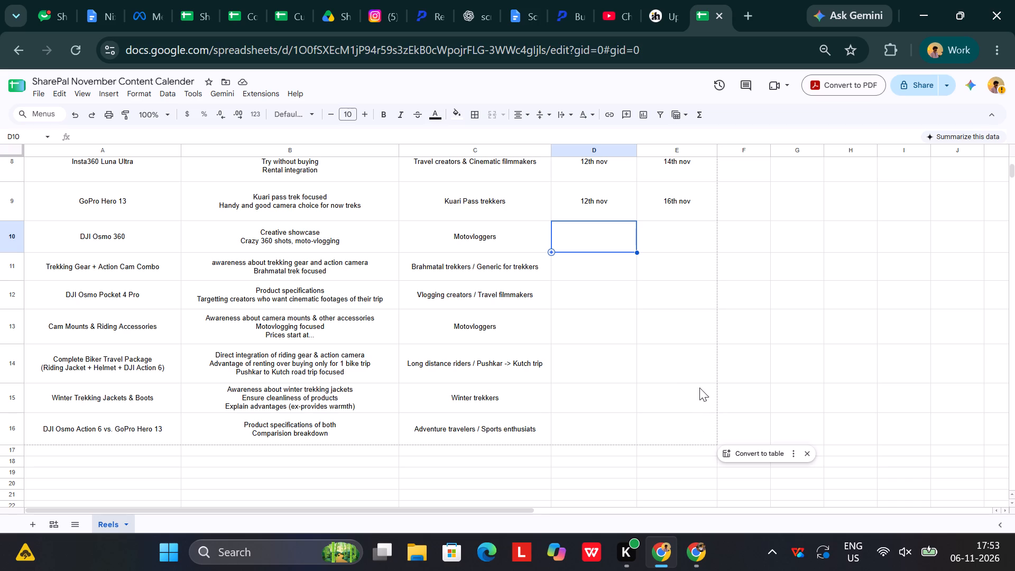
{"action": "left_click", "coordinate": [680, 419]}
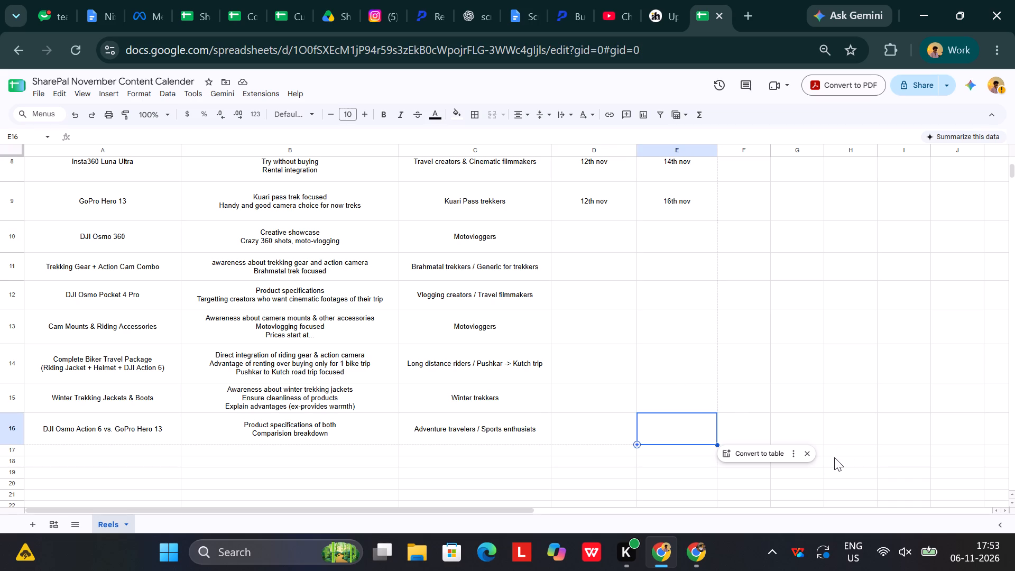
{"action": "type", "text": "30th nov"}
{"action": "key", "text": "Up"}
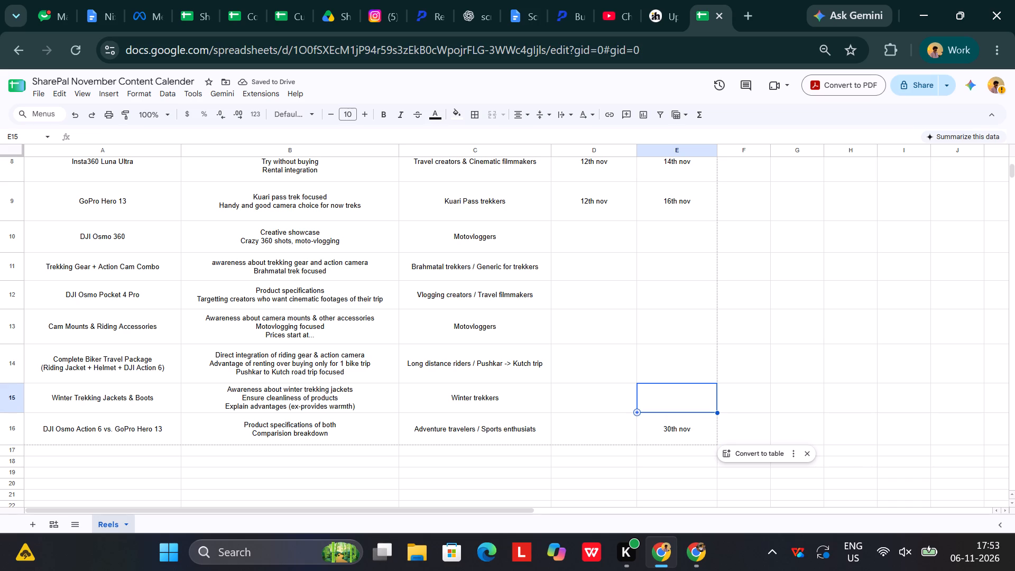
{"action": "type", "text": "28th nov"}
{"action": "key", "text": "Up"}
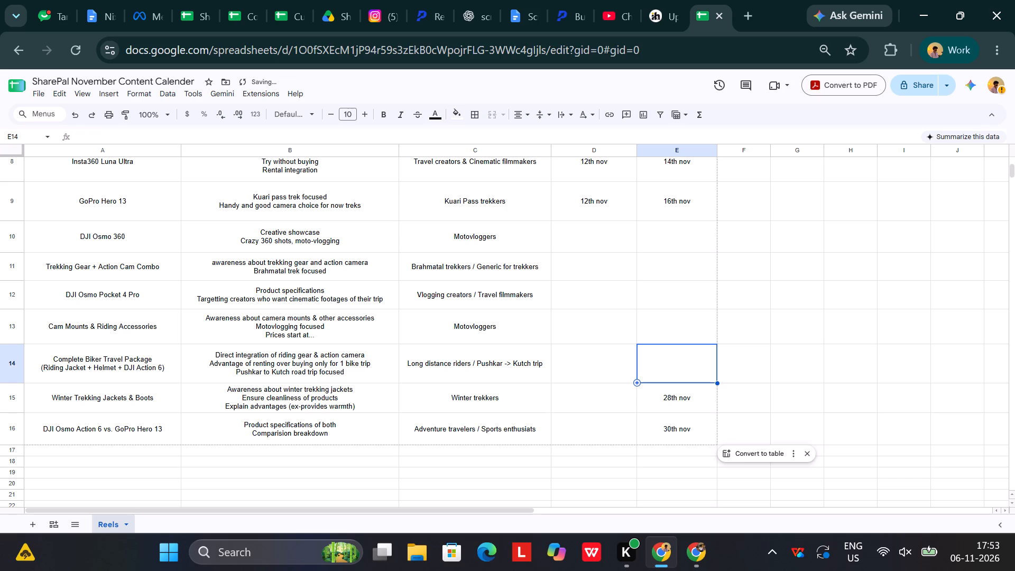
{"action": "type", "text": "26th b"}
{"action": "key", "text": "BackSpace"}
{"action": "type", "text": "nov"}
{"action": "key", "text": "Up"}
Enter the posting dates "24th nov" for Cam Mounts & Riding Accessories, "21st nov" for DJI Osmo Pocket 4 Pro and "18th nov" for DJI Osmo 360.
{"action": "type", "text": "24th no"}
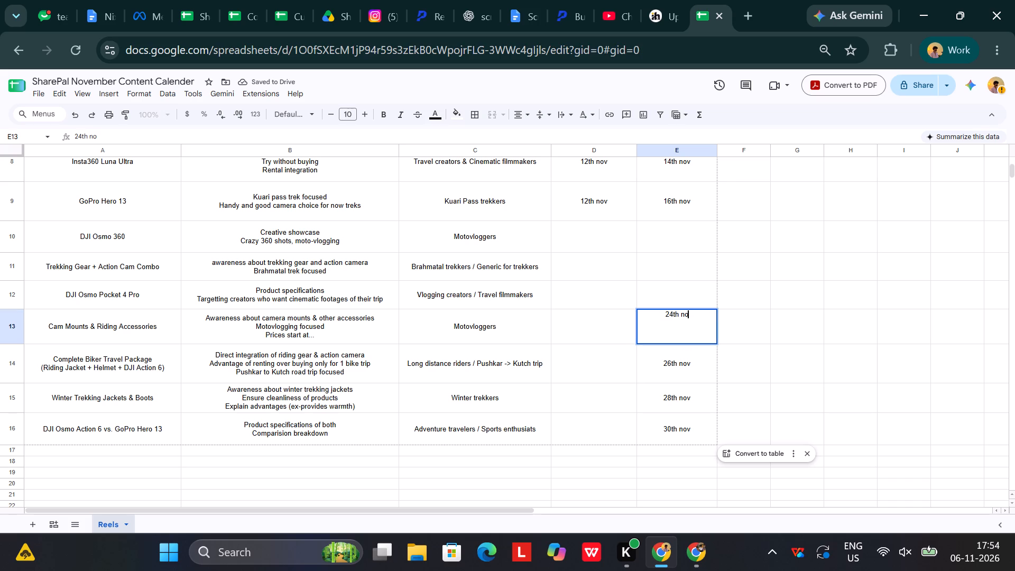
{"action": "key", "text": "v"}
{"action": "key", "text": "Up"}
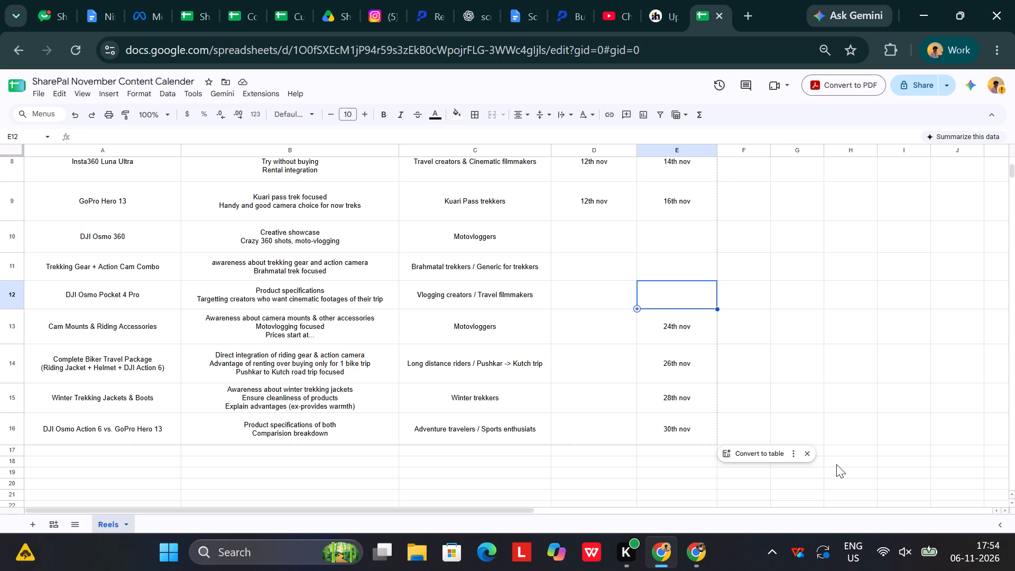
{"action": "type", "text": "21st n"}
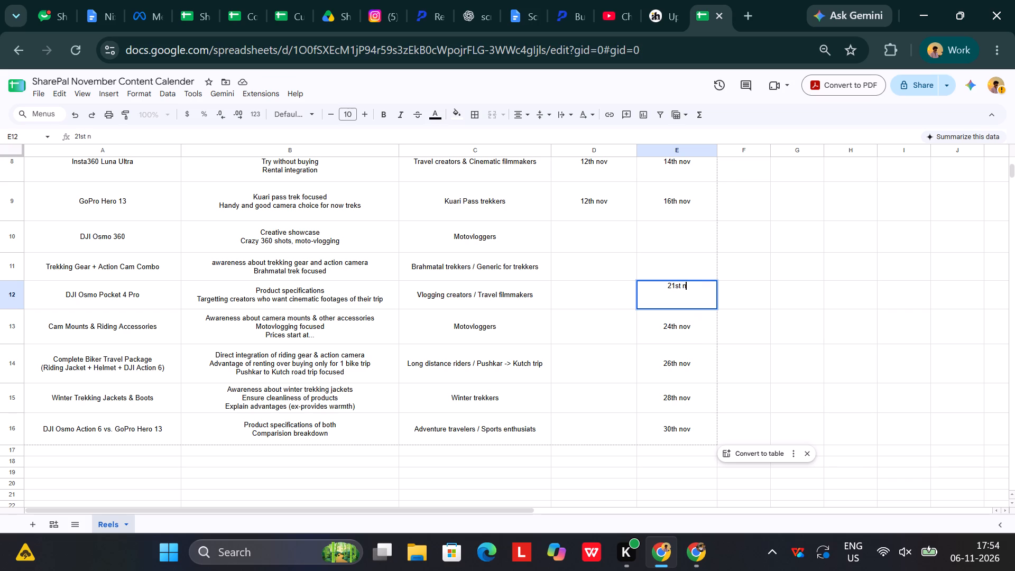
{"action": "type", "text": "ov"}
{"action": "key", "text": "Up"}
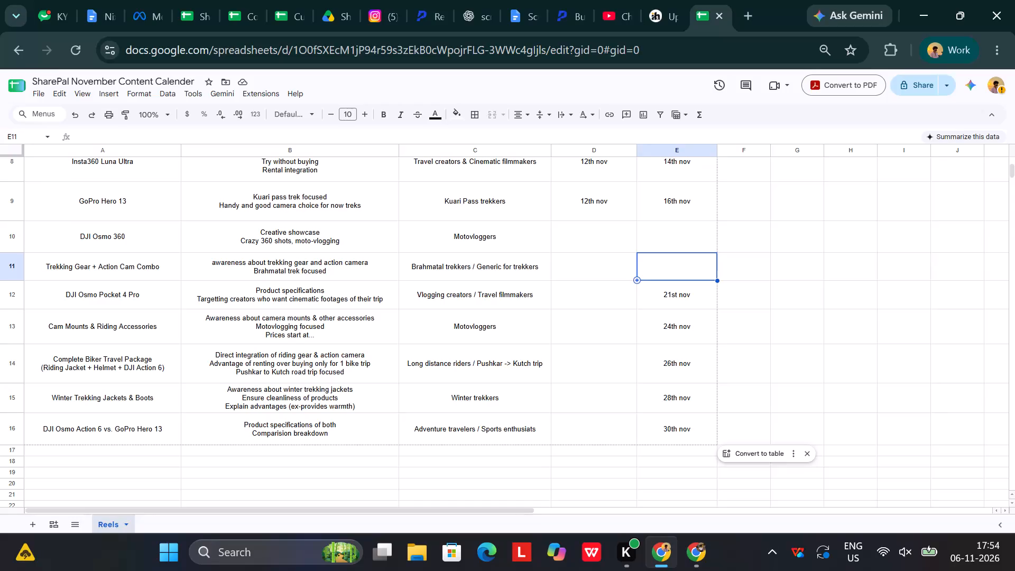
{"action": "key", "text": "Up"}
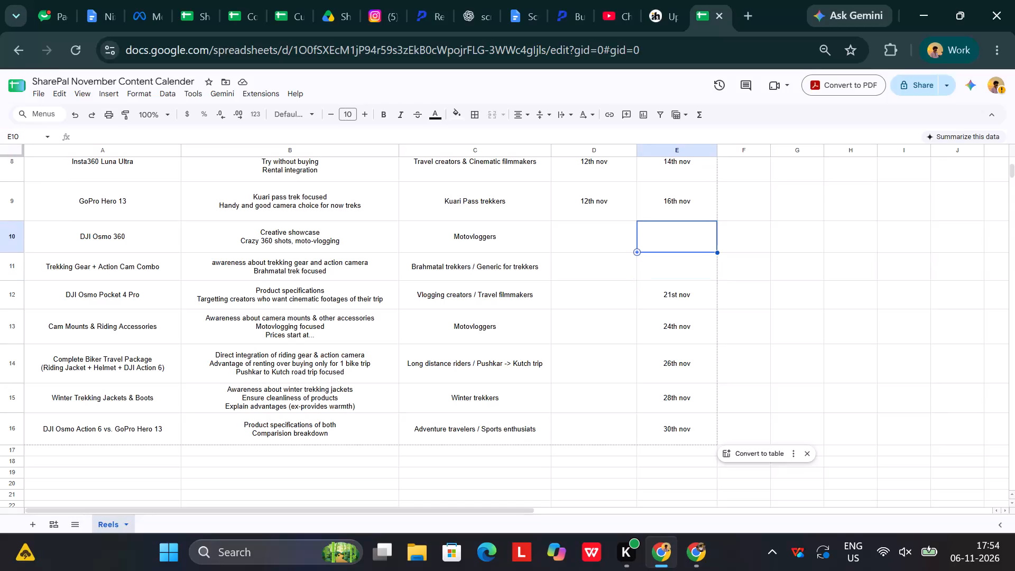
{"action": "type", "text": "18th"}
{"action": "key", "text": "space"}
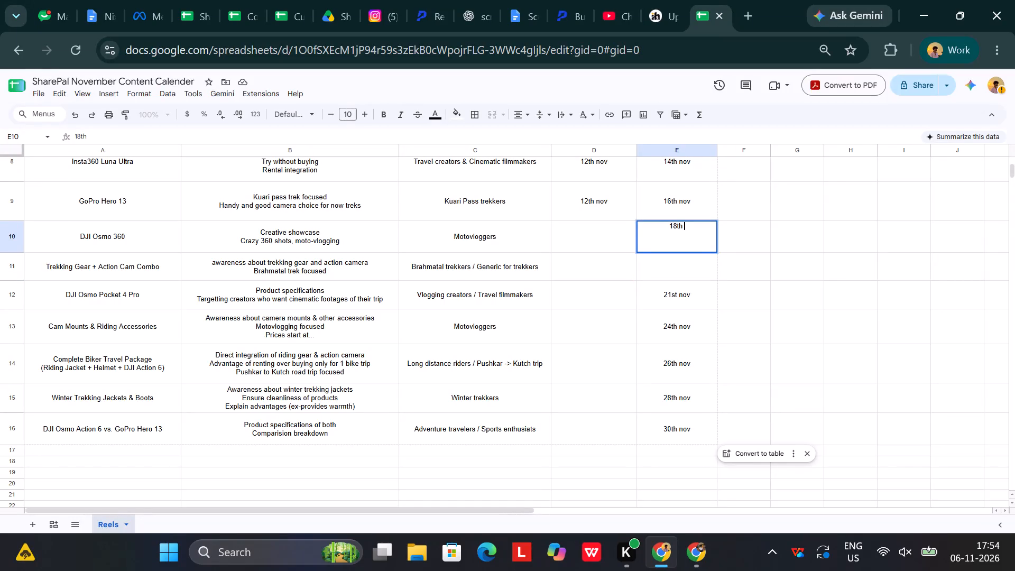
{"action": "type", "text": "nov"}
{"action": "key", "text": "Return"}
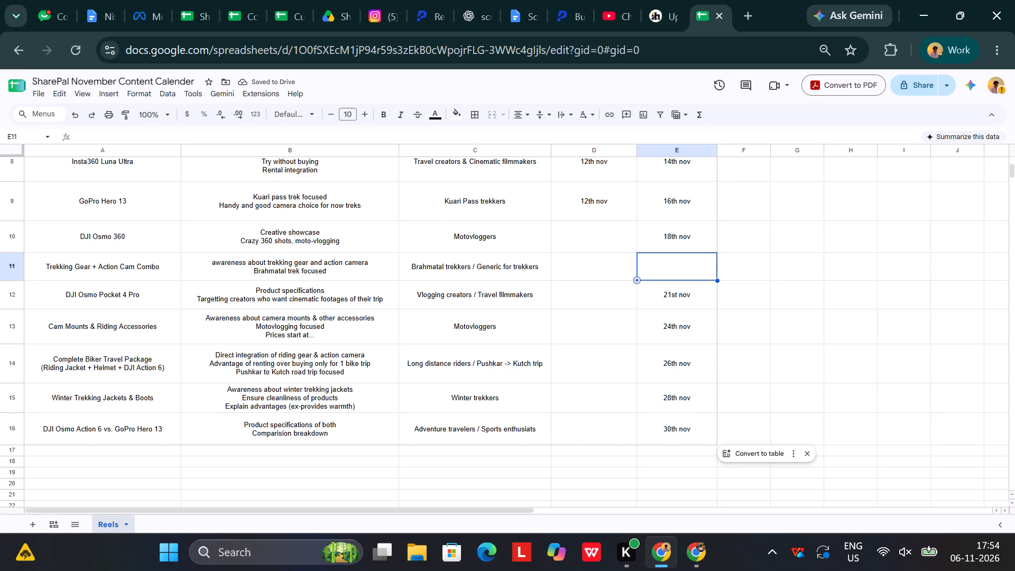
Enter the posting date "20th nov" for Trekking Gear + Action Cam Combo.
{"action": "type", "text": "20th nov"}
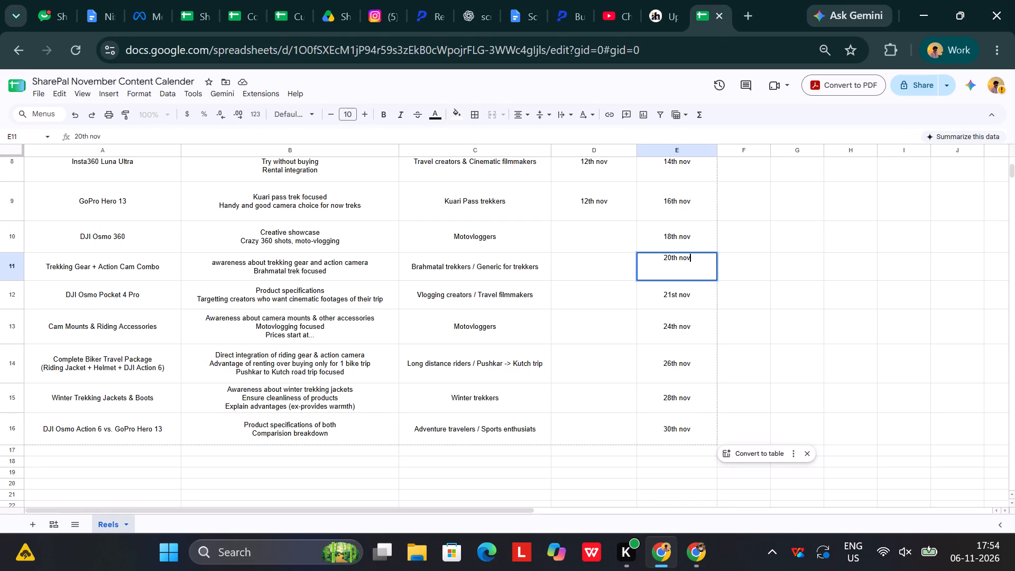
{"action": "key", "text": "Return"}
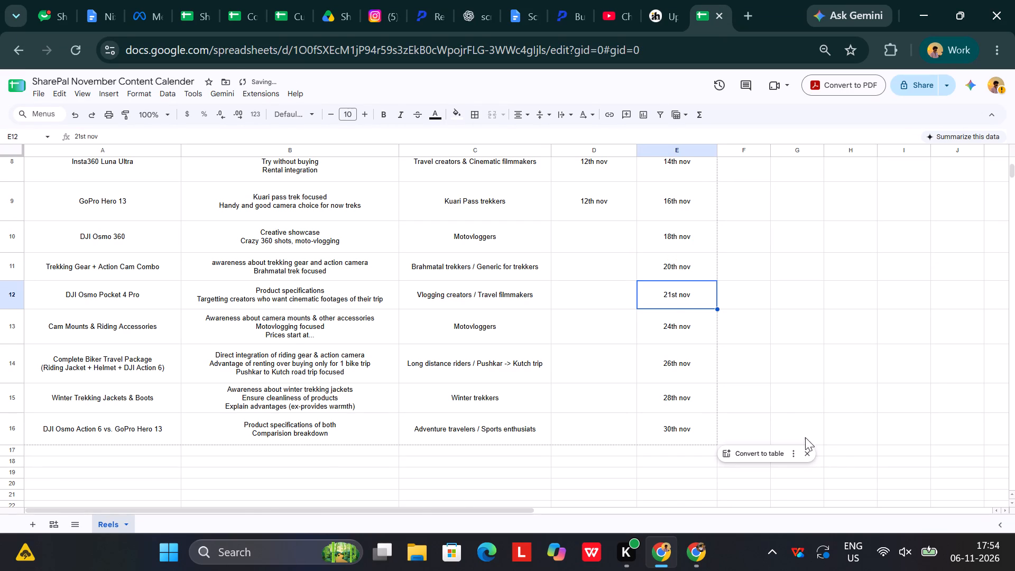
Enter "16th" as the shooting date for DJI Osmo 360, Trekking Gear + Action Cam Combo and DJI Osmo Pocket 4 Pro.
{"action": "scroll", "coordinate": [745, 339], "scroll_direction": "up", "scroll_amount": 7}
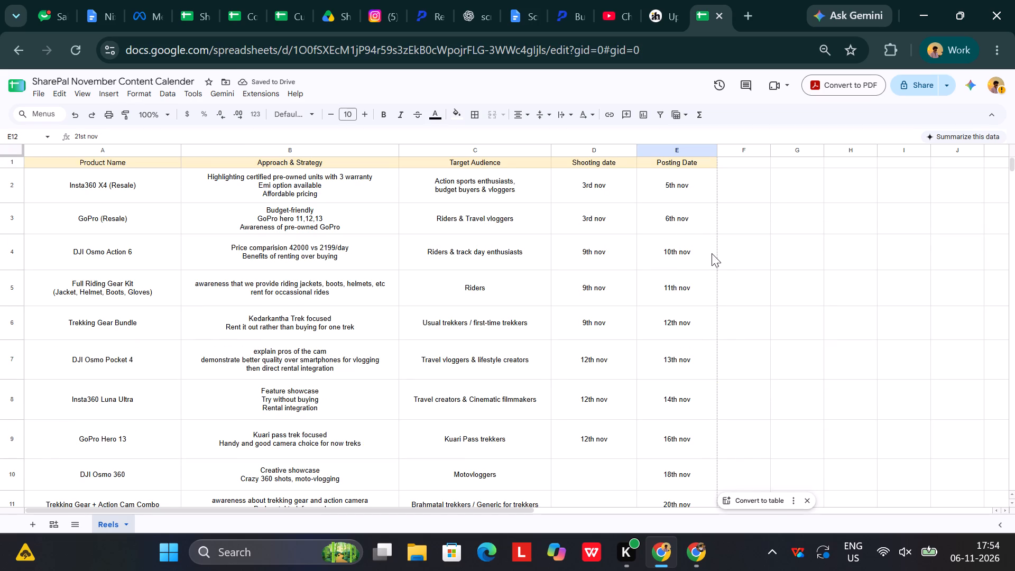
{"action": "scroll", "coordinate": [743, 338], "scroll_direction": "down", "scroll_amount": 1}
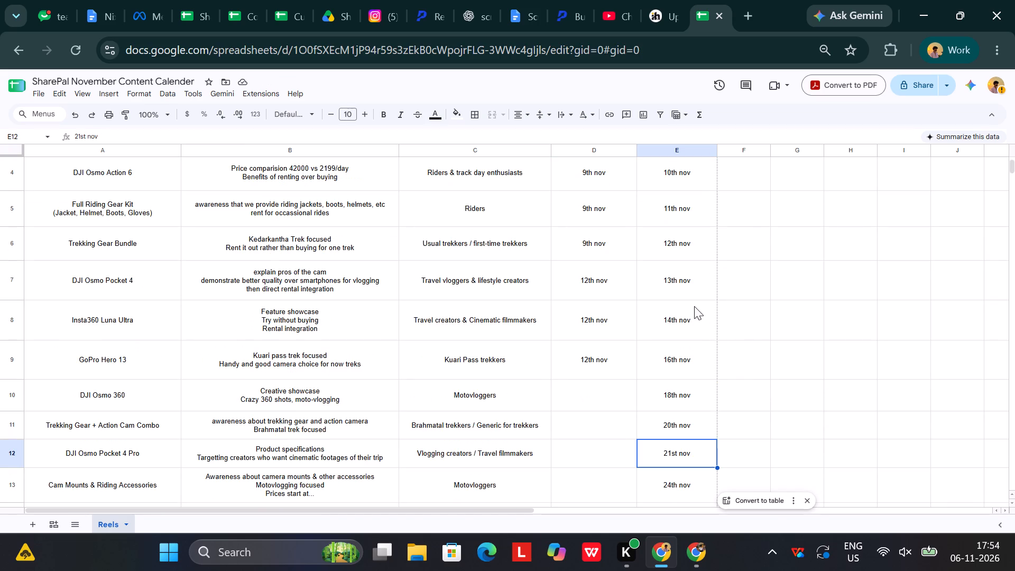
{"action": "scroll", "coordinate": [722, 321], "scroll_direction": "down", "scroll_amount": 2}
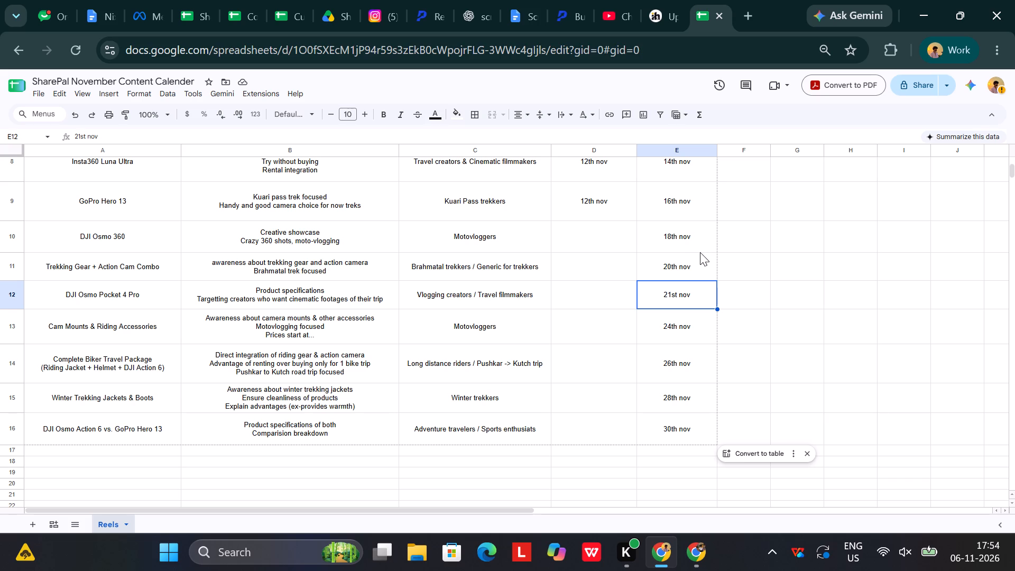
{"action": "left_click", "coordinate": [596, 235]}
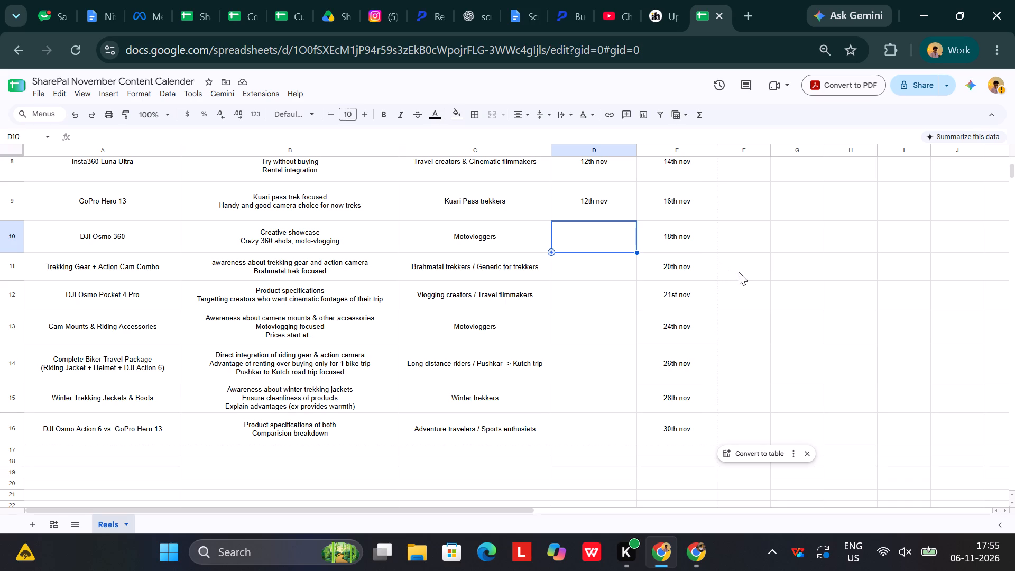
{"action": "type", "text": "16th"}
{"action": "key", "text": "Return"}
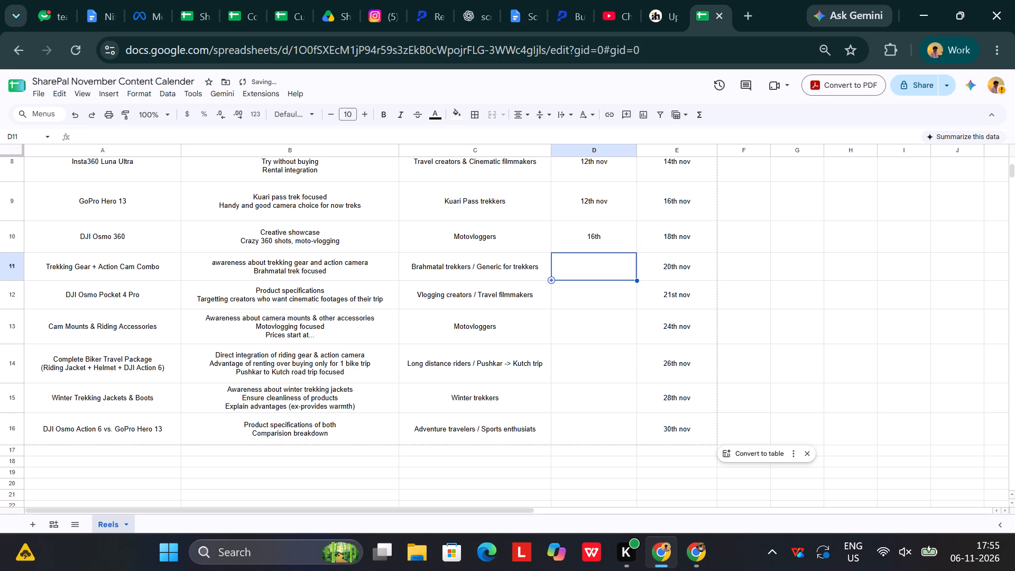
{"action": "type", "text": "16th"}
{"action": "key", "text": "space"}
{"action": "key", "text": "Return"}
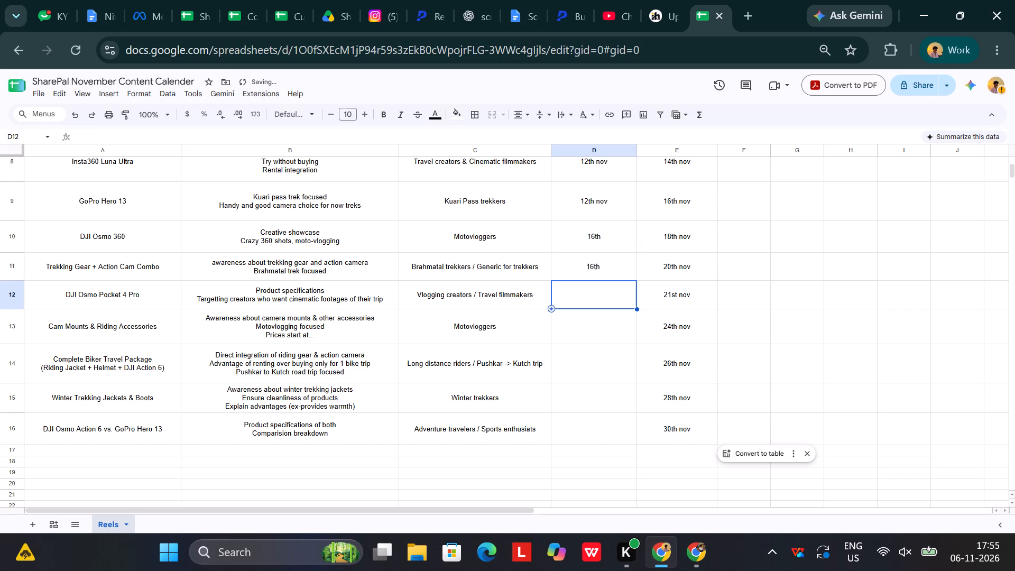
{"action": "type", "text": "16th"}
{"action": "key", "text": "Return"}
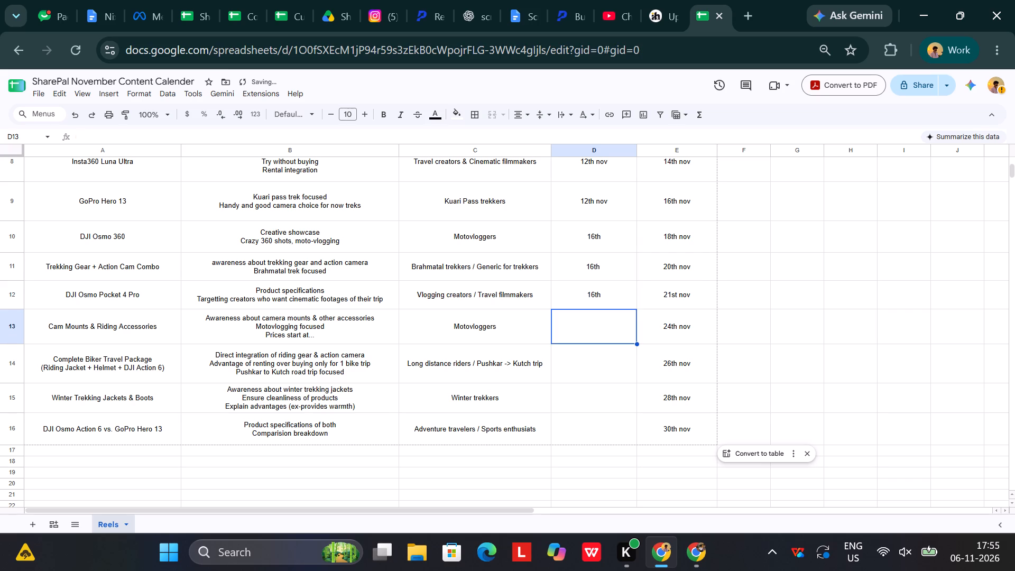
Set the shooting date to "16th nov" for DJI Osmo 360, Trekking Gear + Action Cam Combo and DJI Osmo Pocket 4 Pro.
{"action": "left_click", "coordinate": [623, 233]}
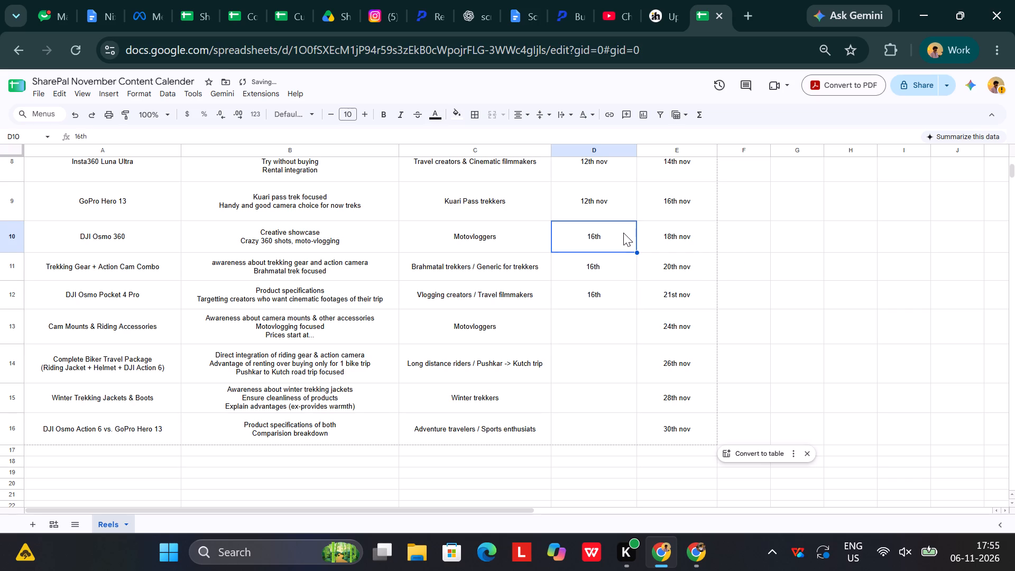
{"action": "type", "text": "16th nov"}
{"action": "key", "text": "Down"}
{"action": "key", "text": "Up"}
{"action": "key", "text": "ctrl+c"}
{"action": "key", "text": "Down"}
{"action": "key", "text": "ctrl+v"}
{"action": "key", "text": "Down"}
{"action": "key", "text": "ctrl+v"}
{"action": "key", "text": "Down"}
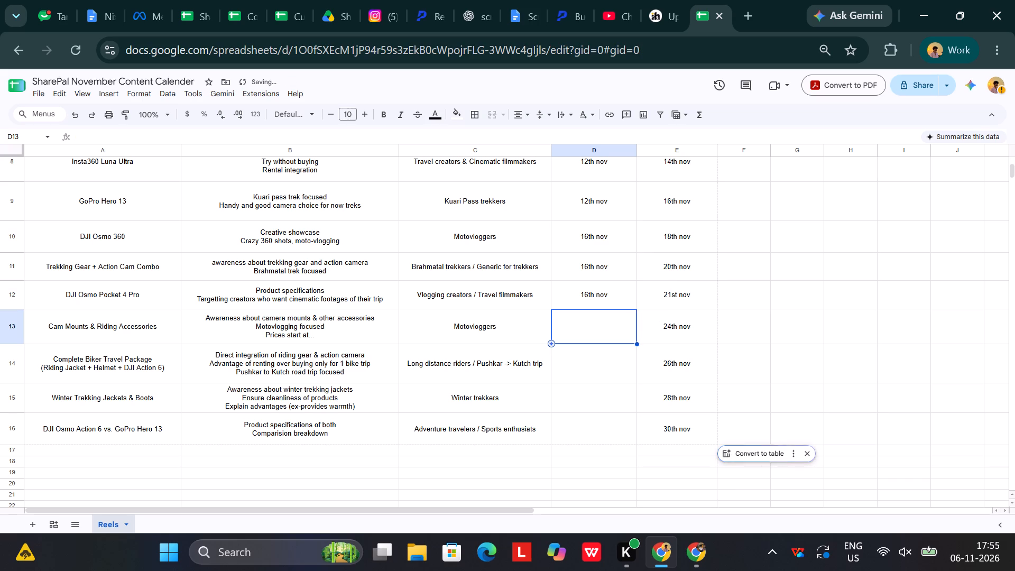
Enter the shooting date "19th nov" for Cam Mounts & Riding Accessories and Complete Biker Travel Package.
{"action": "scroll", "coordinate": [677, 293], "scroll_direction": "up", "scroll_amount": 2}
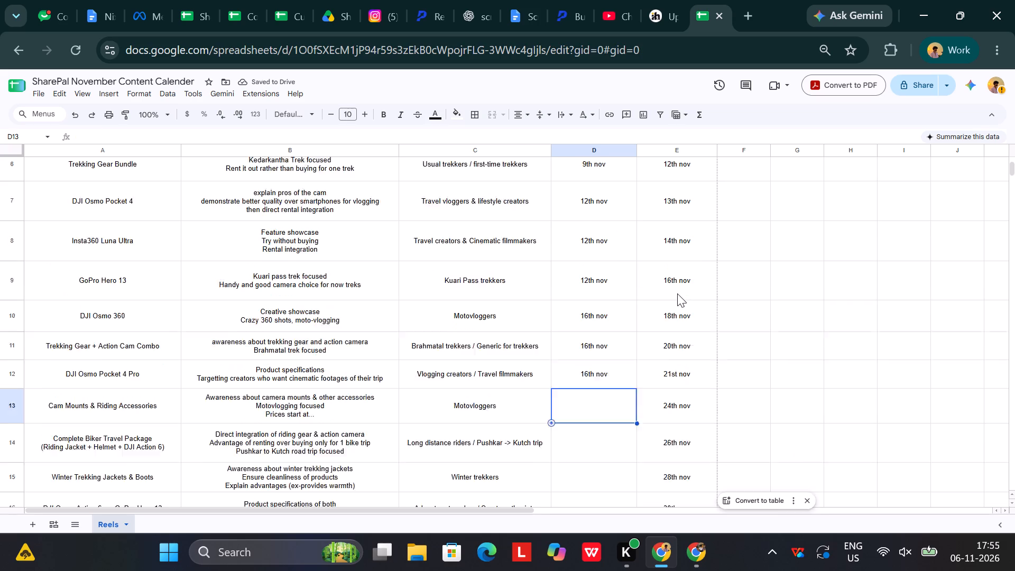
{"action": "scroll", "coordinate": [677, 293], "scroll_direction": "up", "scroll_amount": 6}
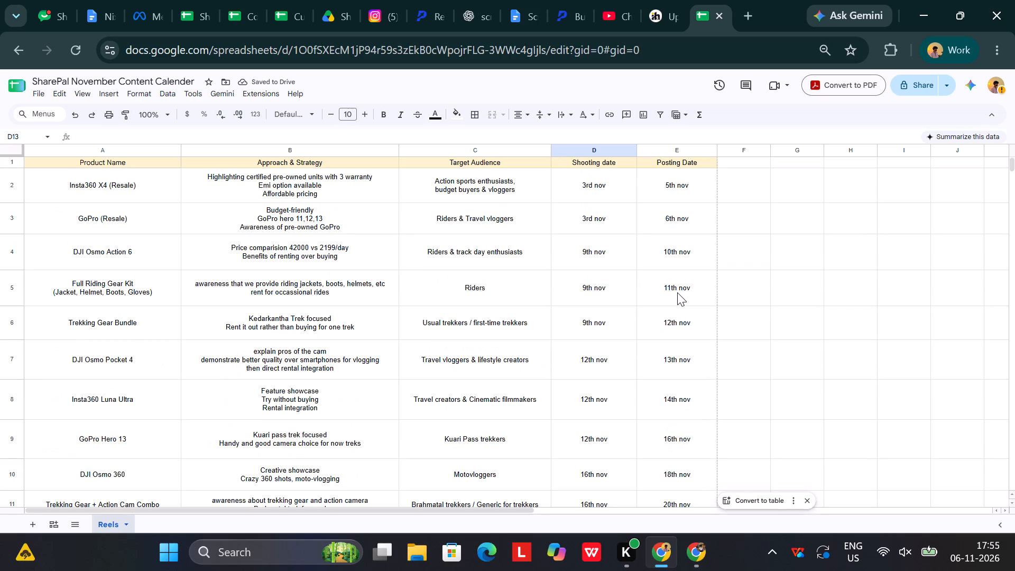
{"action": "scroll", "coordinate": [677, 292], "scroll_direction": "down", "scroll_amount": 3}
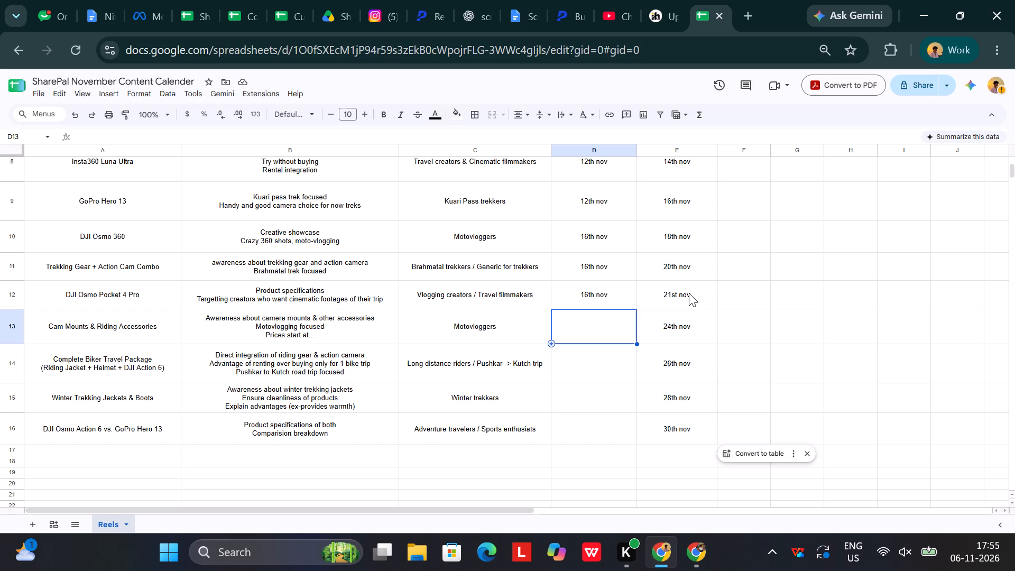
{"action": "type", "text": "19t"}
{"action": "key", "text": "h"}
{"action": "key", "text": "space"}
{"action": "type", "text": "nov"}
{"action": "key", "text": "Return"}
{"action": "type", "text": "19th nov"}
{"action": "key", "text": "Return"}
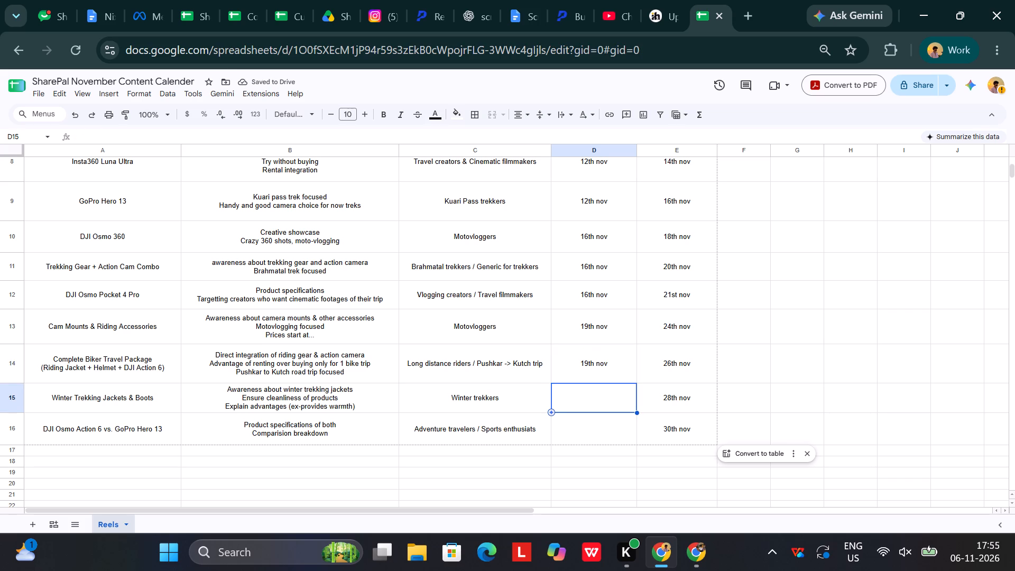
Enter the shooting date "23rd nov" for Winter Trekking Jackets & Boots and DJI Osmo Action 6 vs. GoPro Hero 13.
{"action": "type", "text": "23rd nov"}
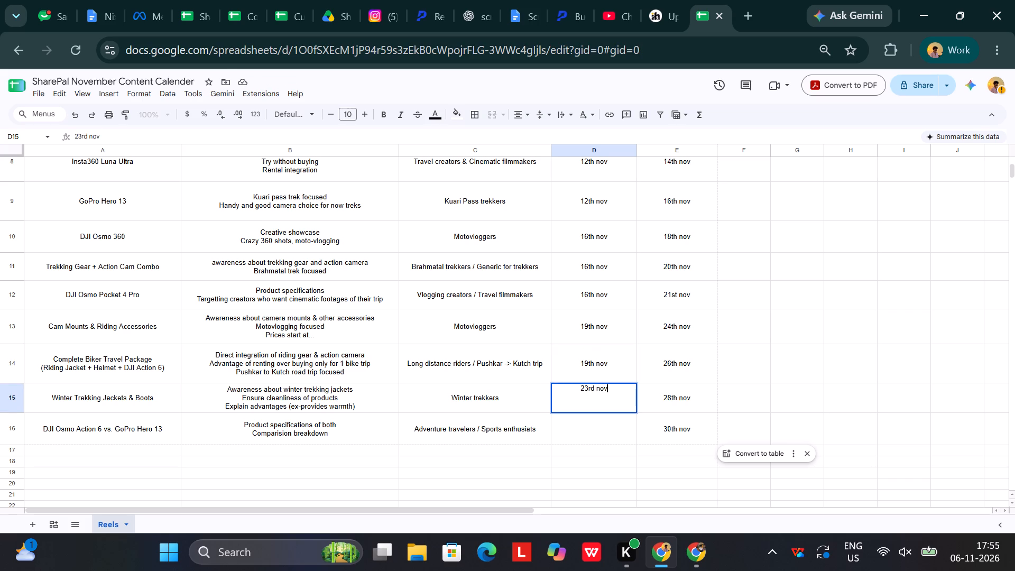
{"action": "key", "text": "Down"}
{"action": "key", "text": "Up"}
{"action": "key", "text": "ctrl+c"}
{"action": "key", "text": "Down"}
{"action": "key", "text": "ctrl+v"}
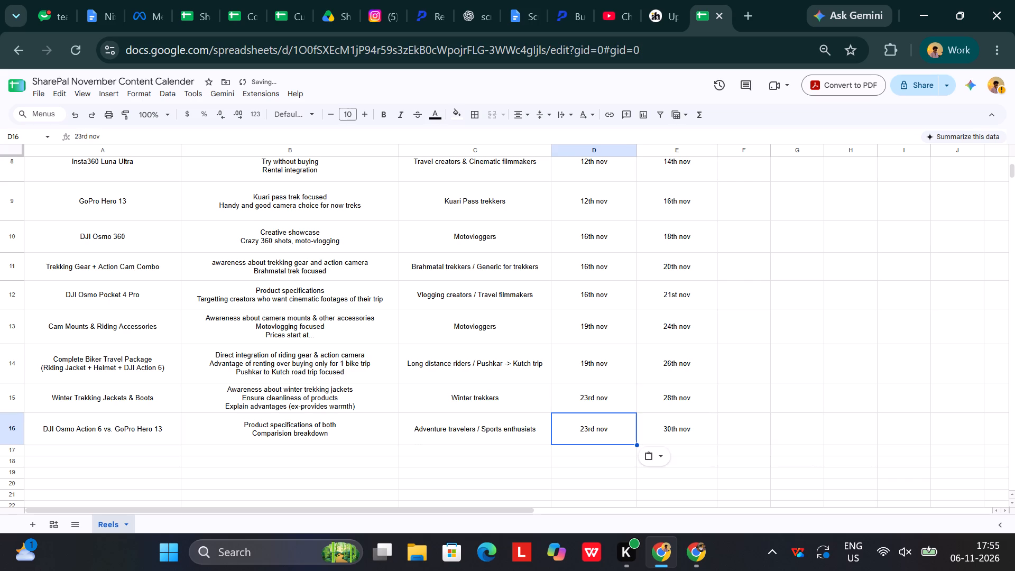
{"action": "key", "text": "Right"}
{"action": "key", "text": "Right"}
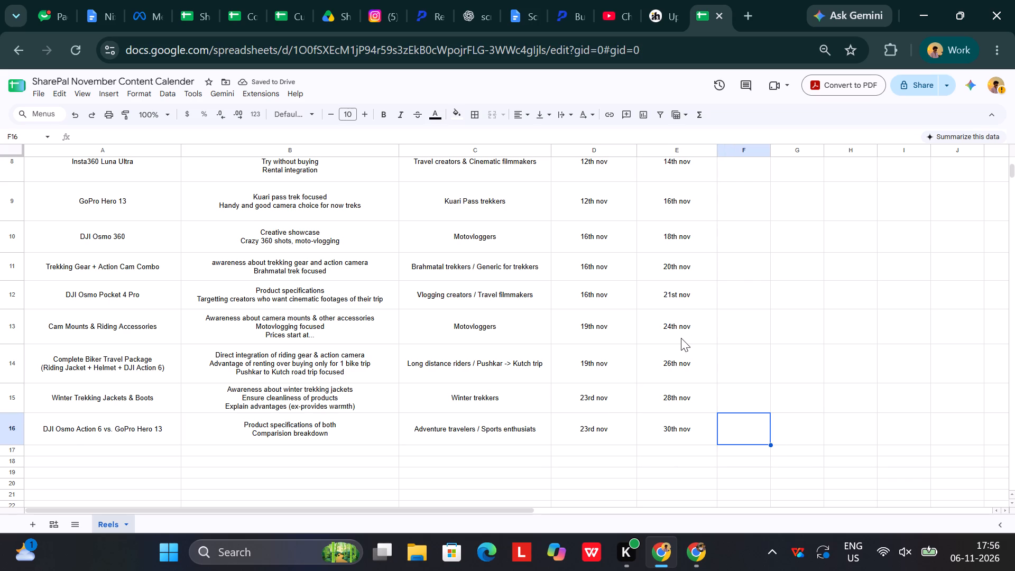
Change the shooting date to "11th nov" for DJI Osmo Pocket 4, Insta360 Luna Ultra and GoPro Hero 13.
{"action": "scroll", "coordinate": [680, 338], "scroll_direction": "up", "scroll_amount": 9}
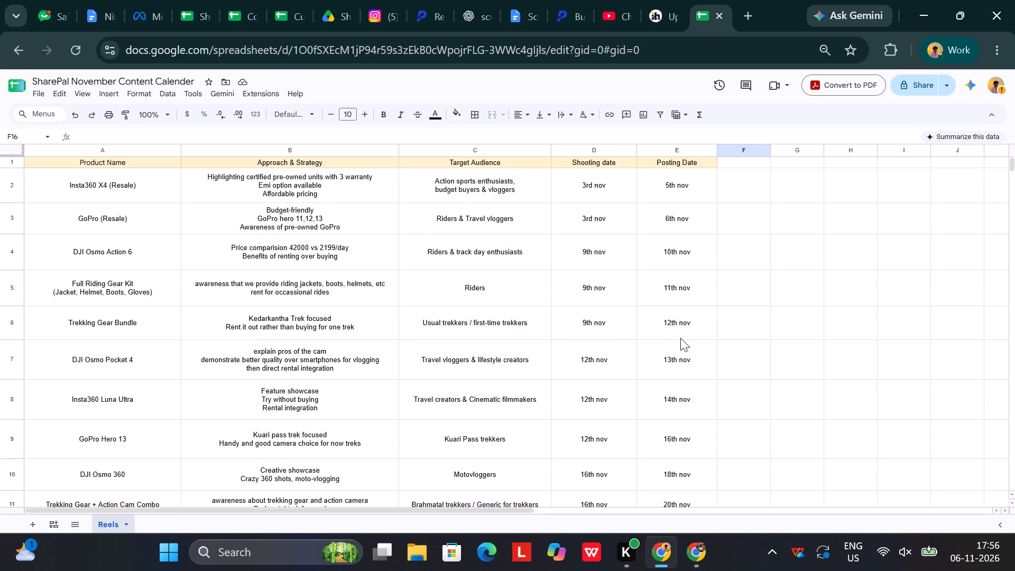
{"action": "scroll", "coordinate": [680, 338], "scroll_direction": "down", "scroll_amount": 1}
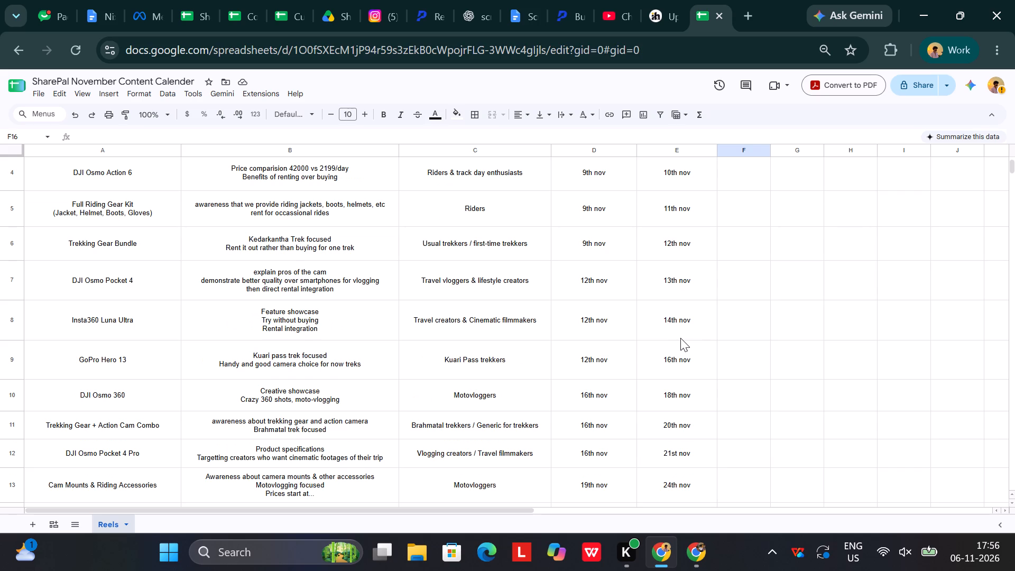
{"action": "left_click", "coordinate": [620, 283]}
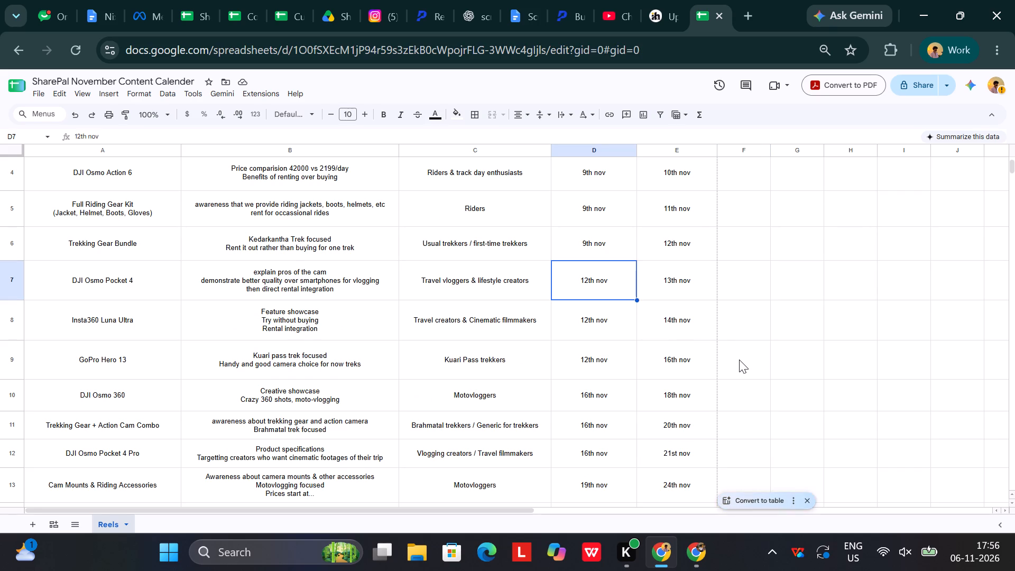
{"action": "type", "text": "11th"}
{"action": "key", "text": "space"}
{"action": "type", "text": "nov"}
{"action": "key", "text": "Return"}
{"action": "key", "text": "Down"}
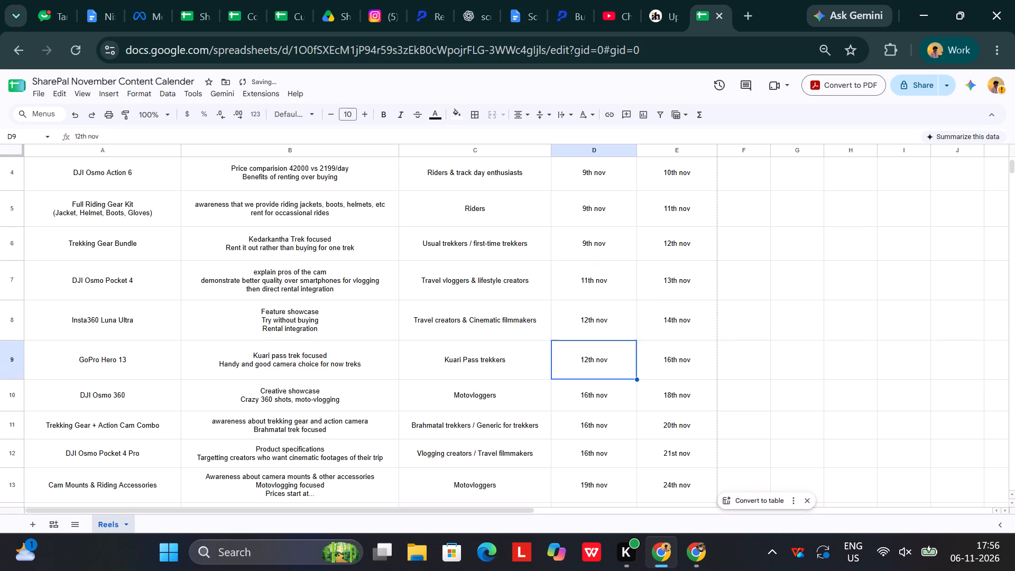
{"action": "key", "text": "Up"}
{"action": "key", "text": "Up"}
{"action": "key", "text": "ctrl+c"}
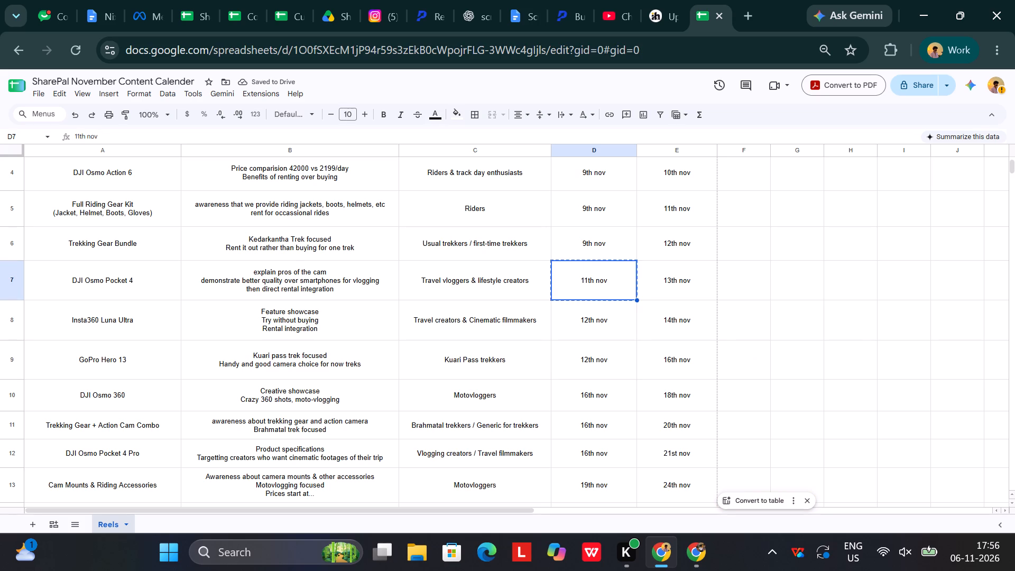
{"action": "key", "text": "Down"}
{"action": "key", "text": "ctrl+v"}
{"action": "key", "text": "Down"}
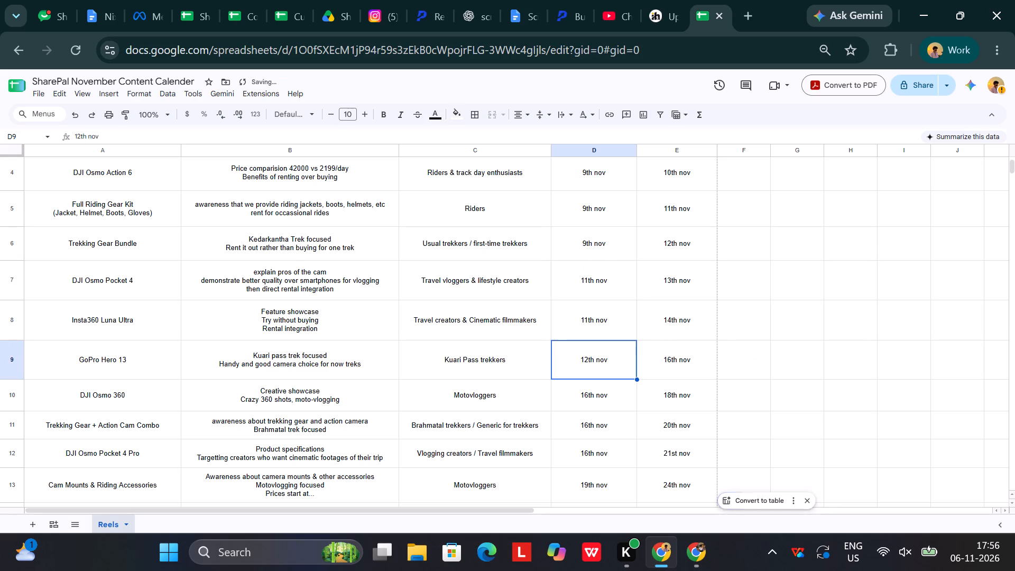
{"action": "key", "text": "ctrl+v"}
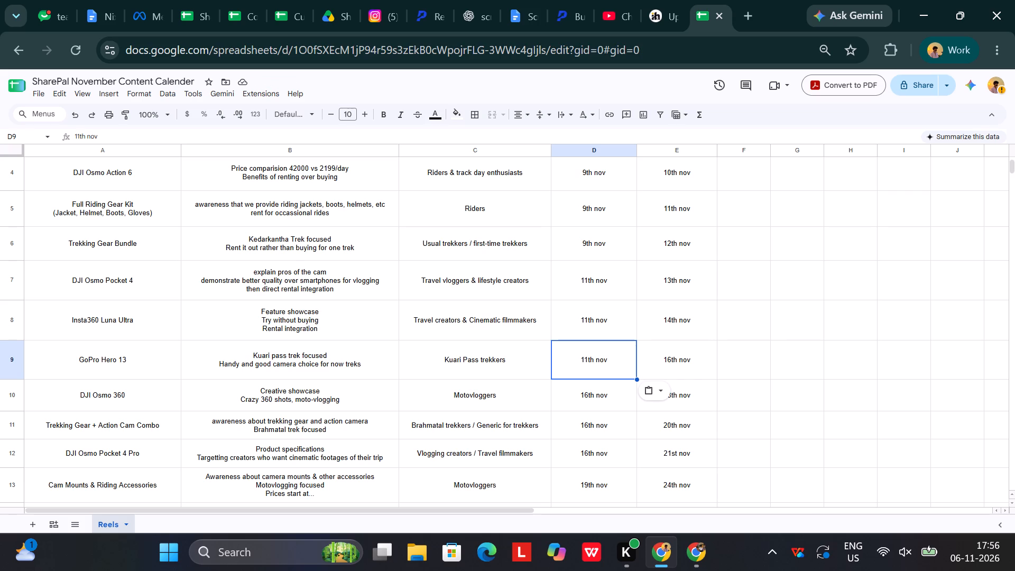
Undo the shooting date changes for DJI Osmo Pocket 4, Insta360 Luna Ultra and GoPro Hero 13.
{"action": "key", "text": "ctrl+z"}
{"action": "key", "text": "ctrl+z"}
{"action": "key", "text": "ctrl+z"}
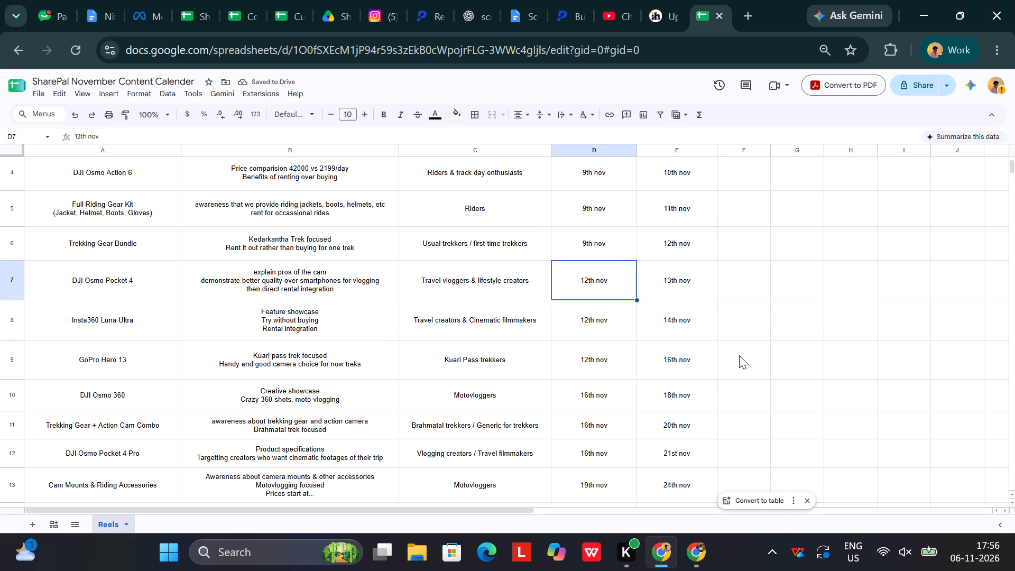
Move posting dates up one row: "11th nov" to DJI Osmo Action 6, "12th nov" to Full Riding Gear Kit, "13th nov" to Trekking Gear Bundle.
{"action": "left_click", "coordinate": [694, 279]}
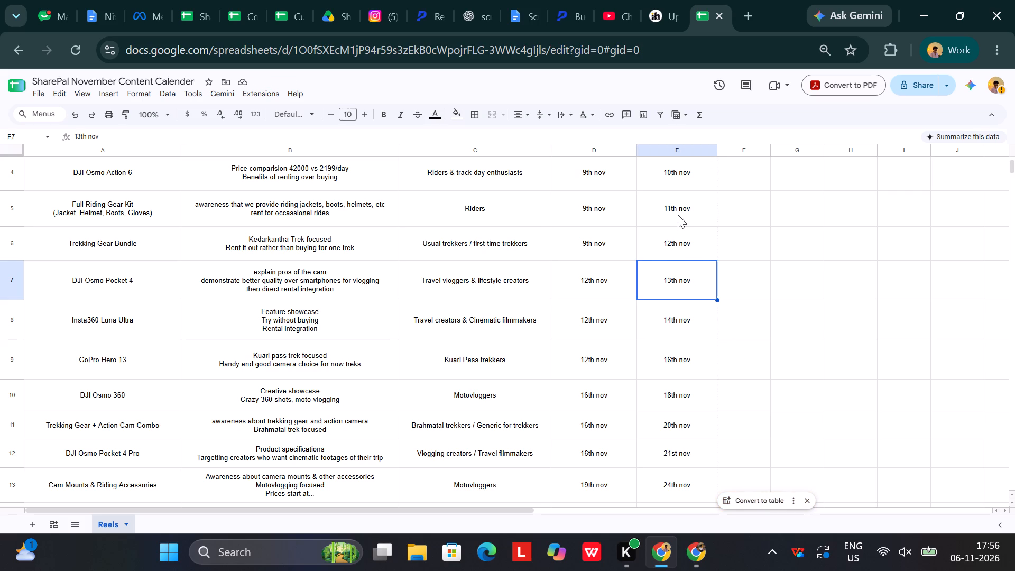
{"action": "scroll", "coordinate": [678, 215], "scroll_direction": "up", "scroll_amount": 1}
{"action": "left_click", "coordinate": [686, 253]}
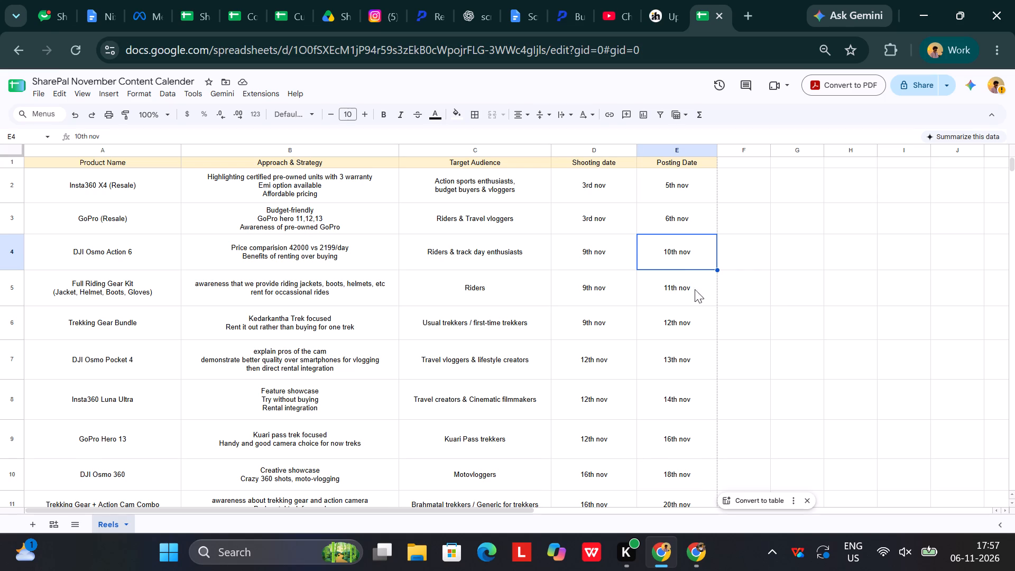
{"action": "left_click", "coordinate": [682, 282]}
{"action": "key", "text": "ctrl+x"}
{"action": "left_click", "coordinate": [688, 259]}
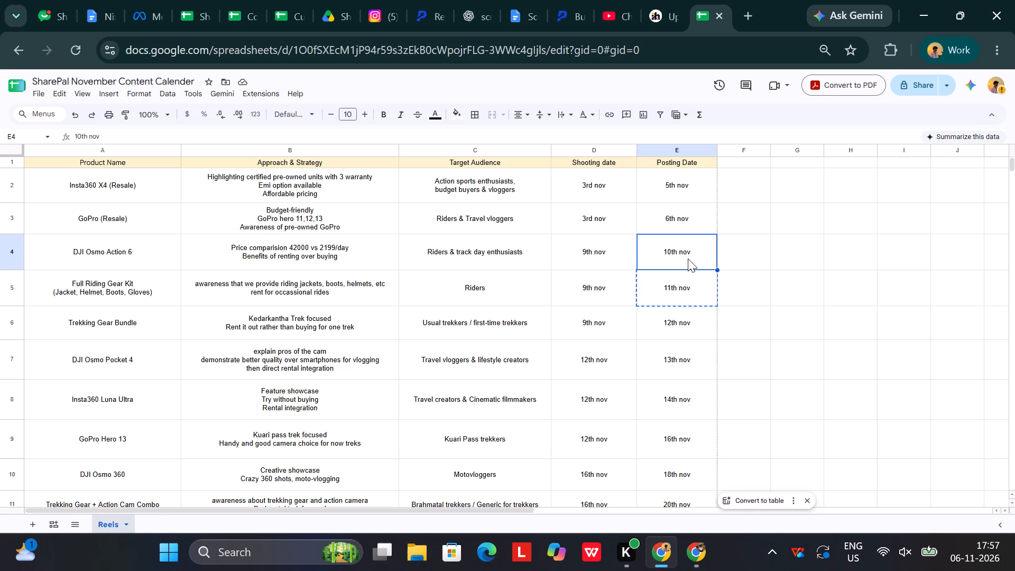
{"action": "key", "text": "ctrl+v"}
{"action": "left_click", "coordinate": [676, 318]}
{"action": "key", "text": "ctrl+x"}
{"action": "left_click", "coordinate": [687, 291]}
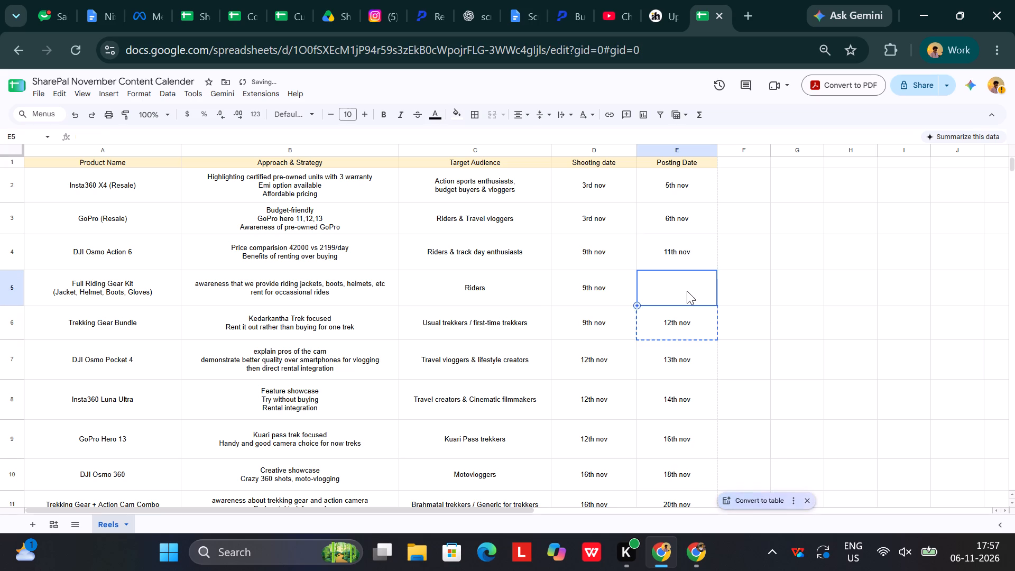
{"action": "key", "text": "ctrl+v"}
{"action": "left_click", "coordinate": [682, 355]}
{"action": "key", "text": "ctrl+x"}
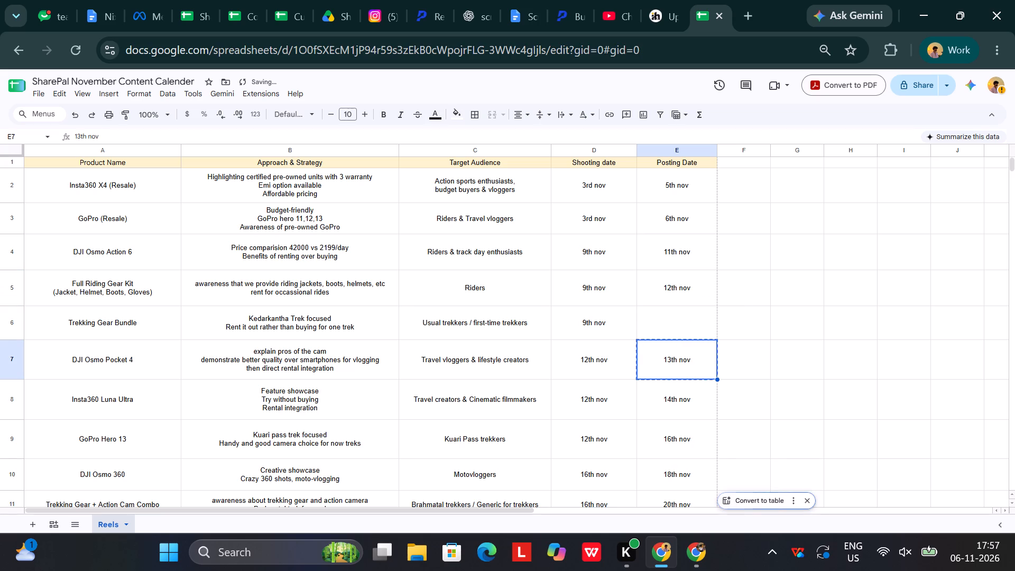
{"action": "left_click", "coordinate": [684, 319]}
{"action": "key", "text": "ctrl+v"}
Move the posting date "14th nov" from Insta360 Luna Ultra up to DJI Osmo Pocket 4.
{"action": "left_click", "coordinate": [673, 394]}
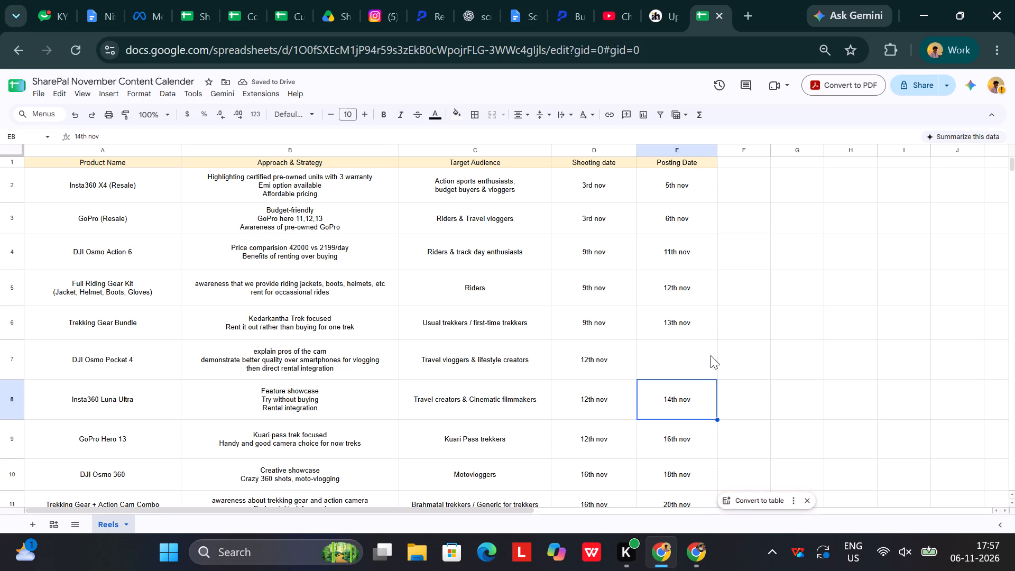
{"action": "scroll", "coordinate": [711, 355], "scroll_direction": "down", "scroll_amount": 1}
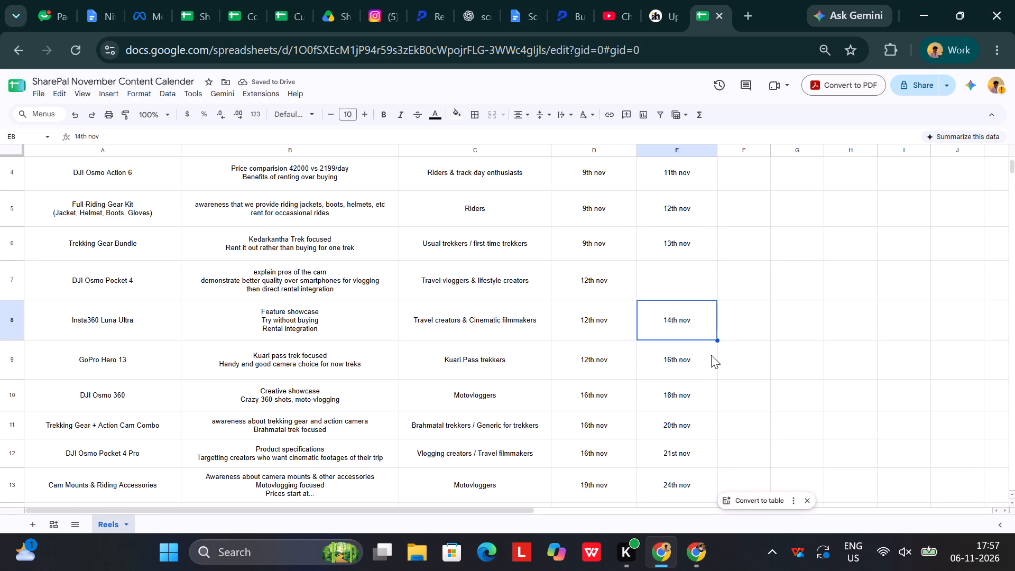
{"action": "key", "text": "ctrl+x"}
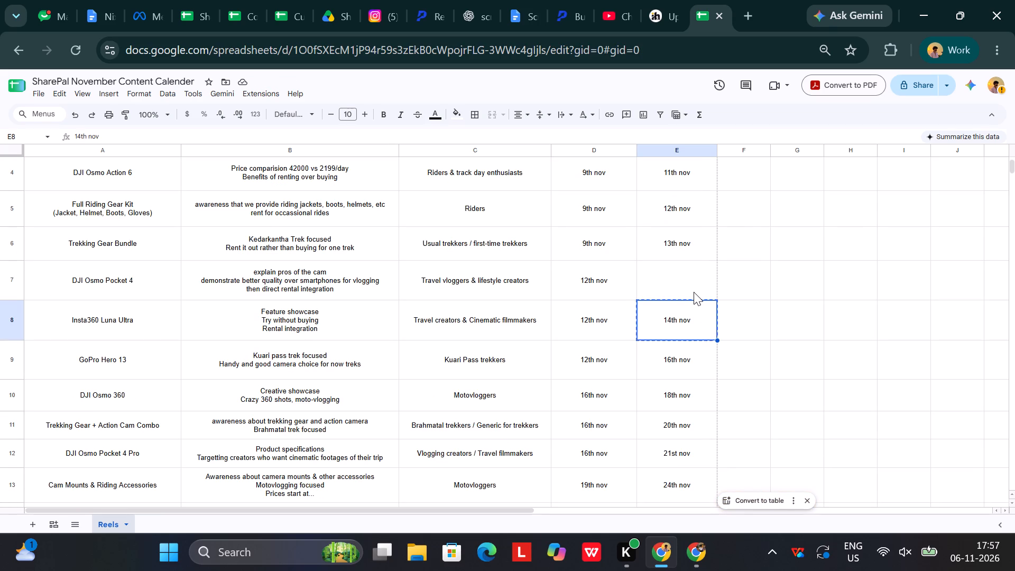
{"action": "left_click", "coordinate": [693, 289]}
{"action": "key", "text": "ctrl+v"}
{"action": "left_click", "coordinate": [681, 321]}
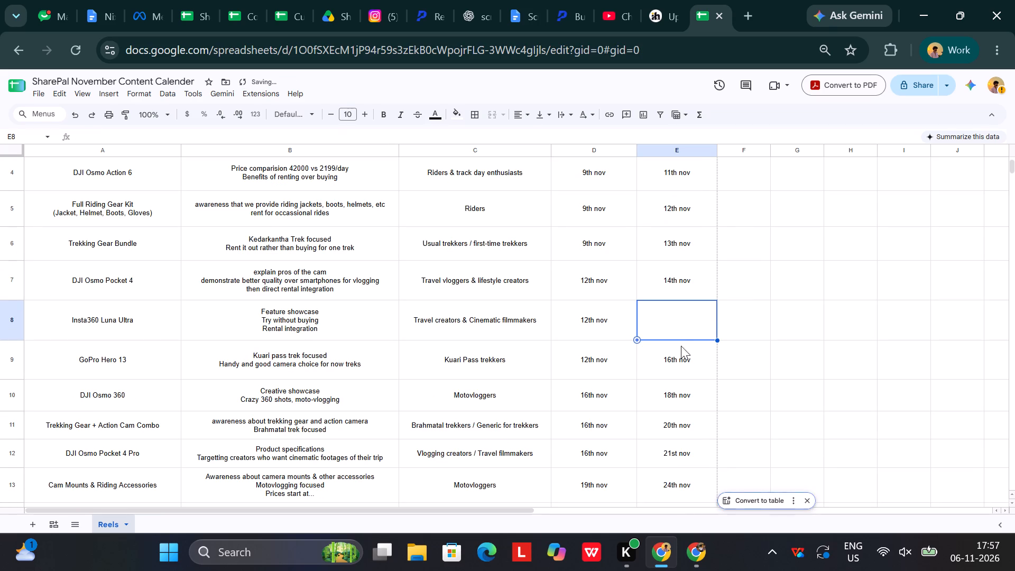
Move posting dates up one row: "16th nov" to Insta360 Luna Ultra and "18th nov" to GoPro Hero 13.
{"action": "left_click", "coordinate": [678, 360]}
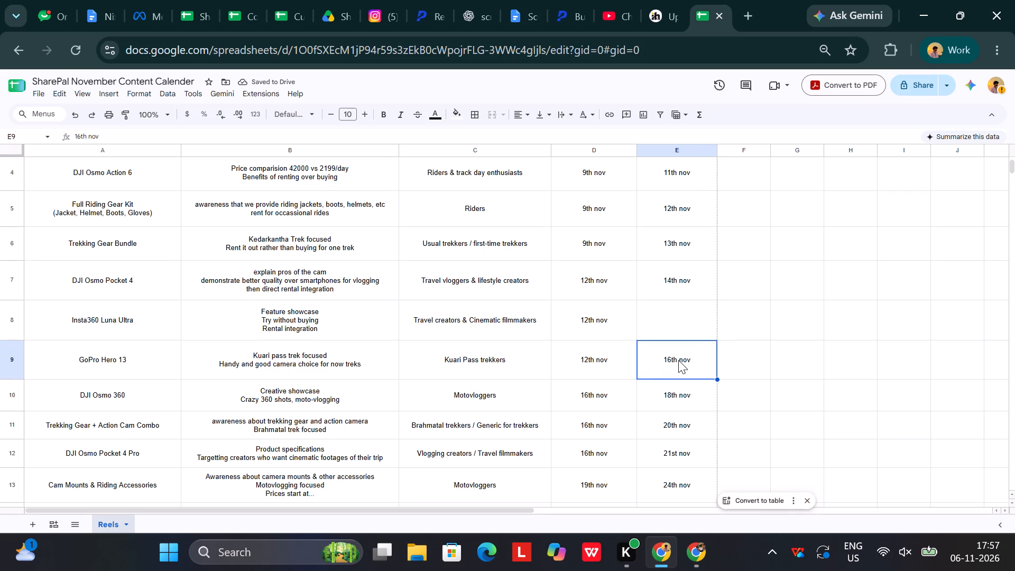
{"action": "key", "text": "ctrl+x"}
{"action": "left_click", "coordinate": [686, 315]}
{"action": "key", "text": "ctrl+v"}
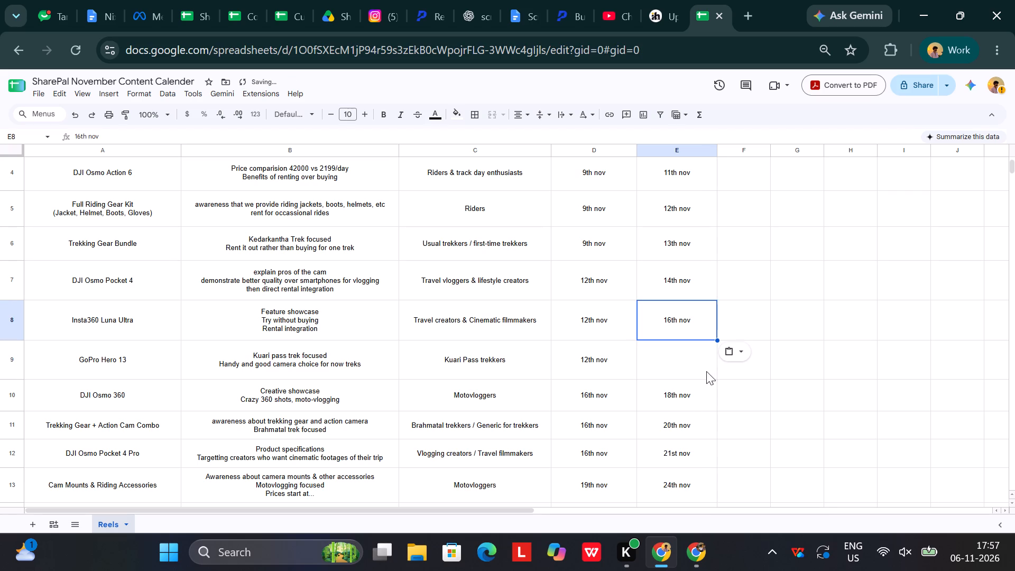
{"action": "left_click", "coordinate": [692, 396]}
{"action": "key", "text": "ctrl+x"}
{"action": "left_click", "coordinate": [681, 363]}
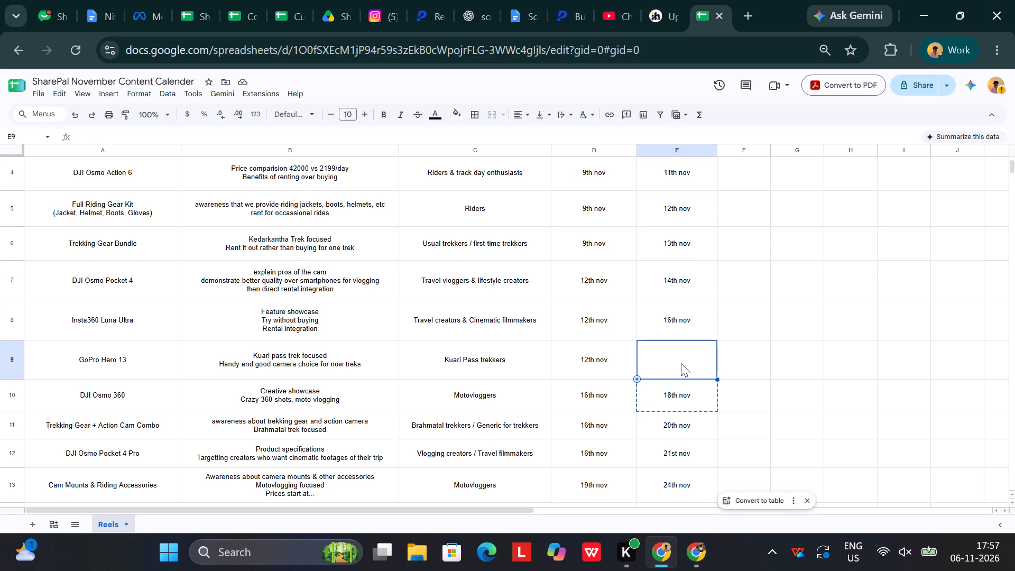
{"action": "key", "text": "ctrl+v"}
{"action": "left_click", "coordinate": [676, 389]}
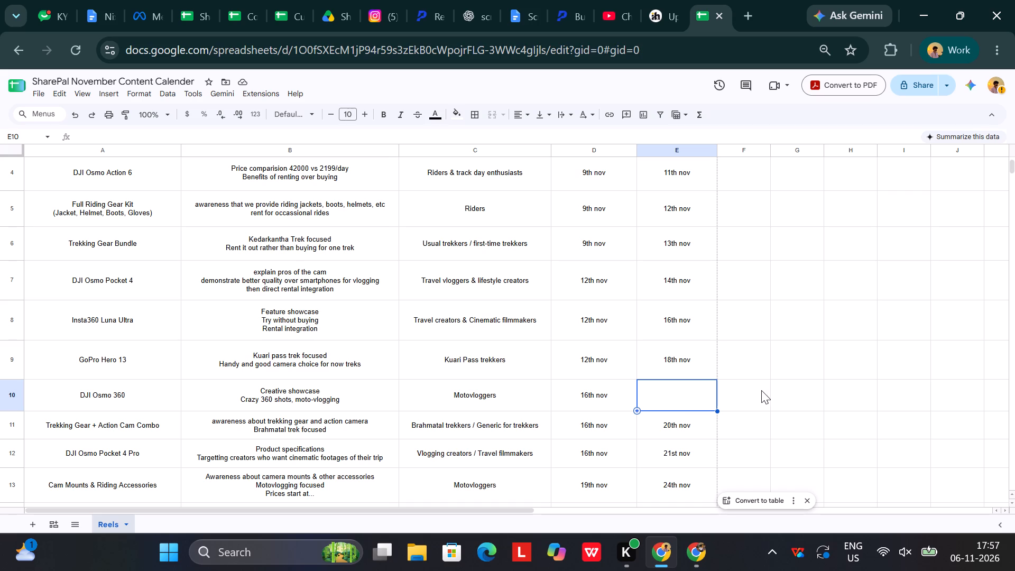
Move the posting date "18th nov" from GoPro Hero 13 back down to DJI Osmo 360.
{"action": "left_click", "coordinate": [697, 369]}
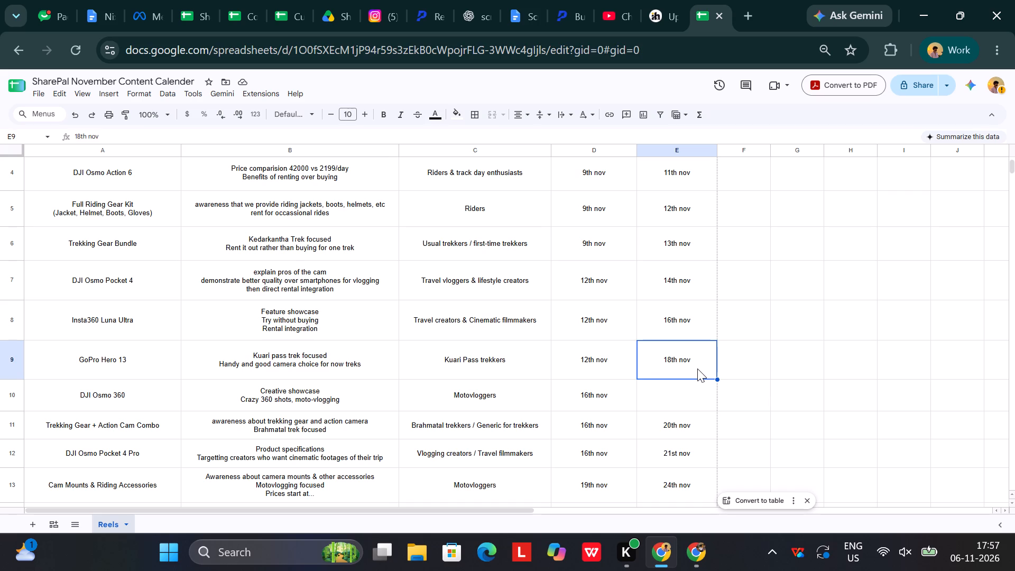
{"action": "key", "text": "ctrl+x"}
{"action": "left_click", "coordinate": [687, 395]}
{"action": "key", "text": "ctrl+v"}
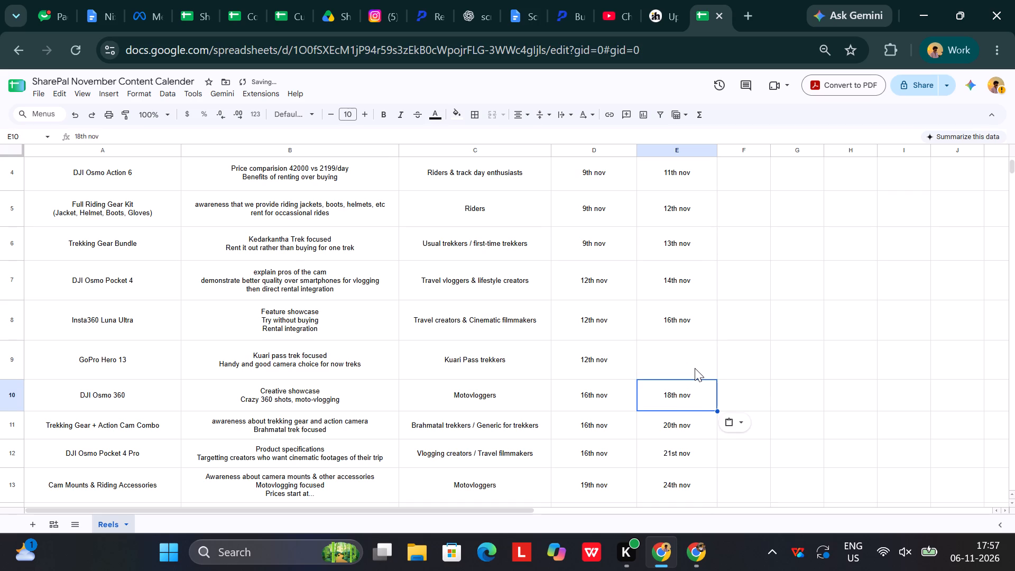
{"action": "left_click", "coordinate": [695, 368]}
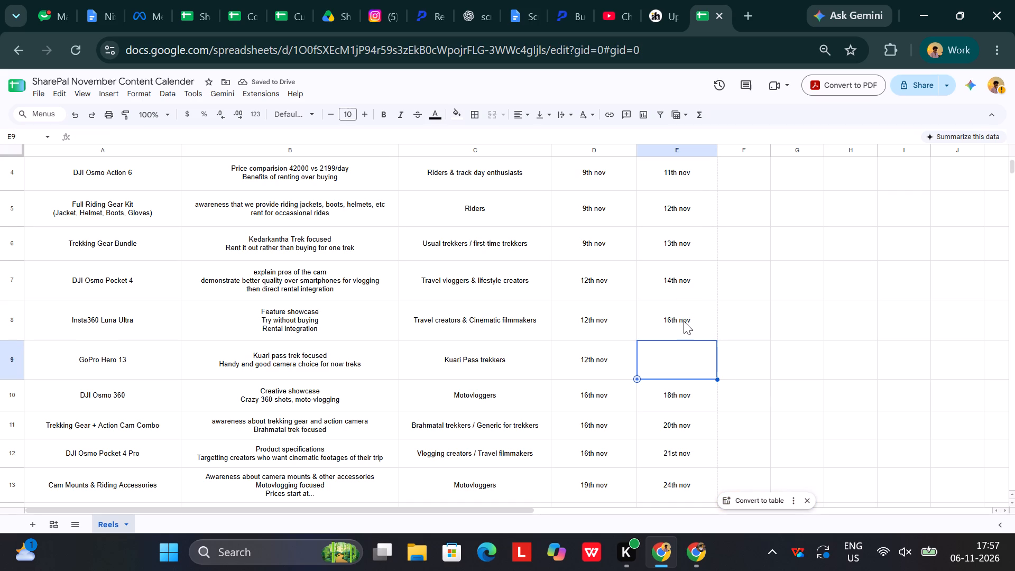
Enter the posting dates "15th nov" for Insta360 Luna Ultra and "16th nov" for GoPro Hero 13.
{"action": "left_click", "coordinate": [684, 321]}
{"action": "type", "text": "15th nov"}
{"action": "key", "text": "Return"}
{"action": "type", "text": "16th nov"}
{"action": "key", "text": "Return"}
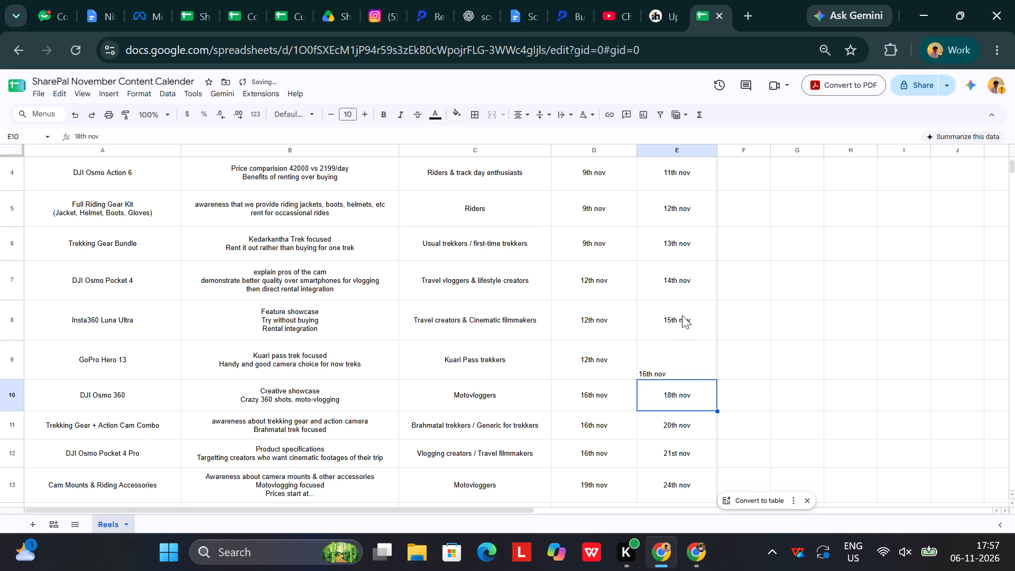
Center GoPro Hero 13's posting date horizontally and vertically in its cell.
{"action": "left_click", "coordinate": [672, 361]}
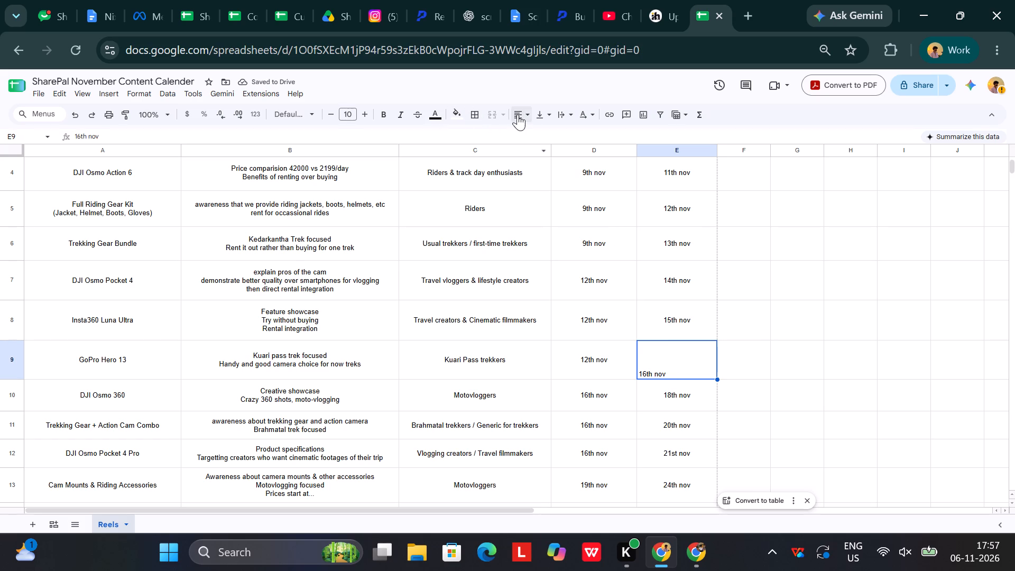
{"action": "left_click", "coordinate": [522, 114]}
{"action": "left_click", "coordinate": [535, 130]}
{"action": "left_click", "coordinate": [541, 118]}
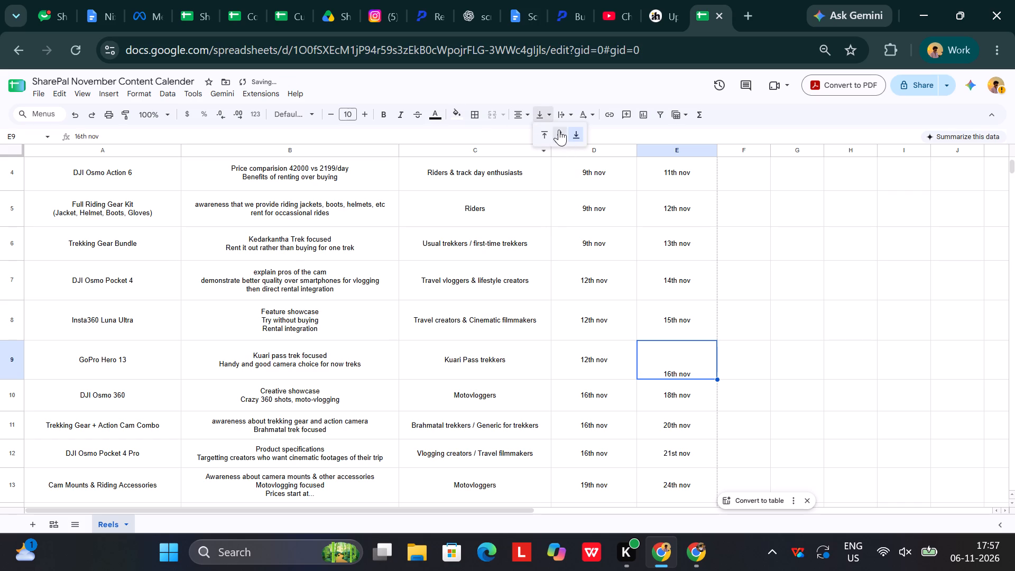
{"action": "left_click", "coordinate": [559, 130]}
{"action": "left_click", "coordinate": [845, 349]}
{"action": "scroll", "coordinate": [694, 351], "scroll_direction": "up", "scroll_amount": 7}
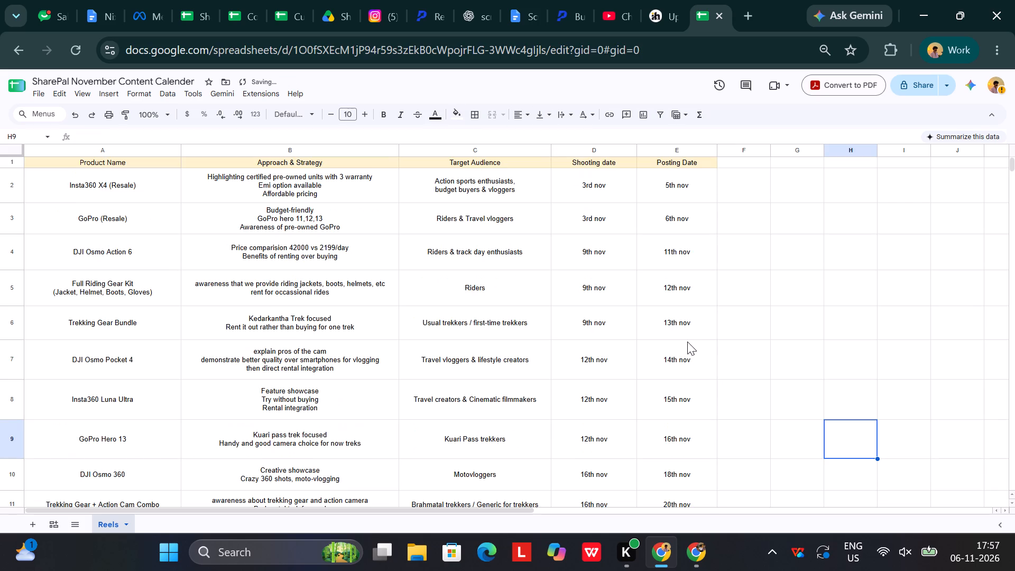
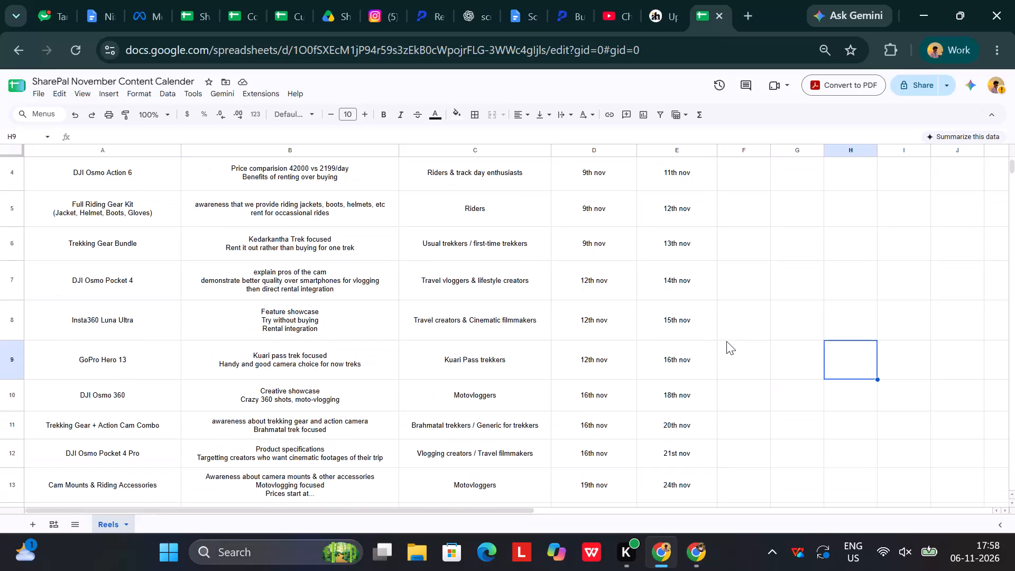
Review the shooting and posting dates of all products in the November content calendar.
{"action": "scroll", "coordinate": [727, 322], "scroll_direction": "down", "scroll_amount": 1}
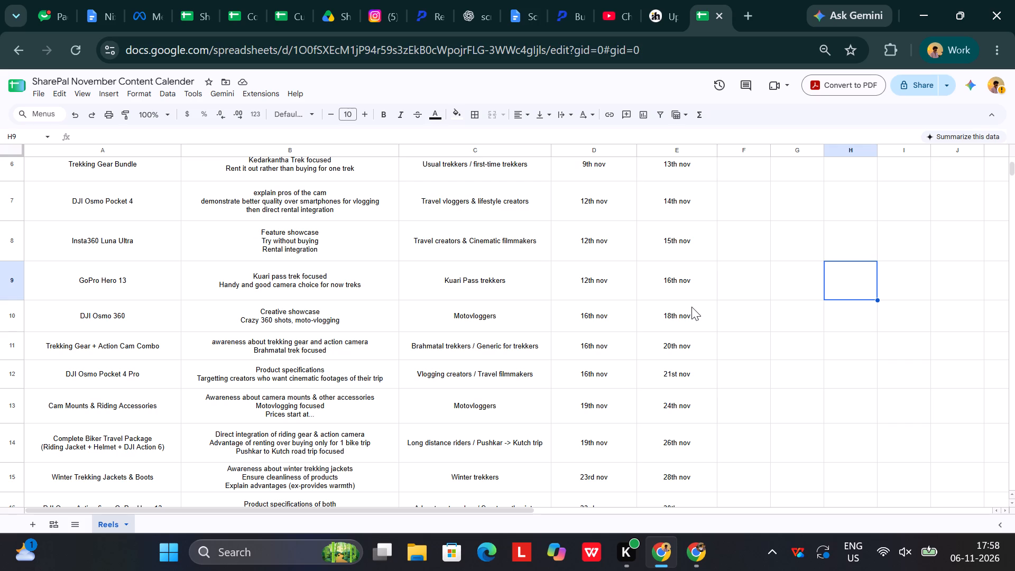
{"action": "scroll", "coordinate": [691, 307], "scroll_direction": "down", "scroll_amount": 1}
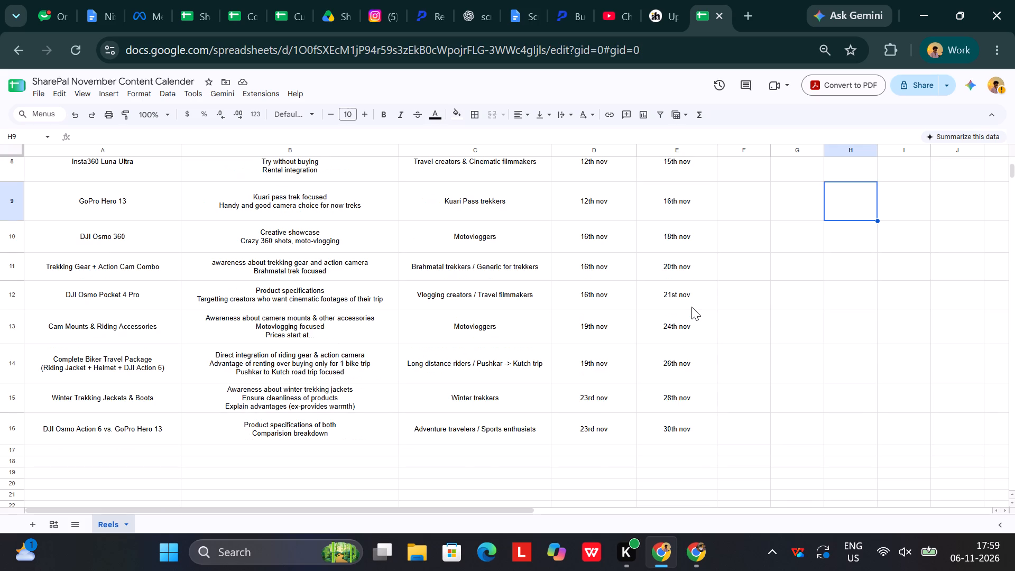
{"action": "scroll", "coordinate": [691, 305], "scroll_direction": "up", "scroll_amount": 7}
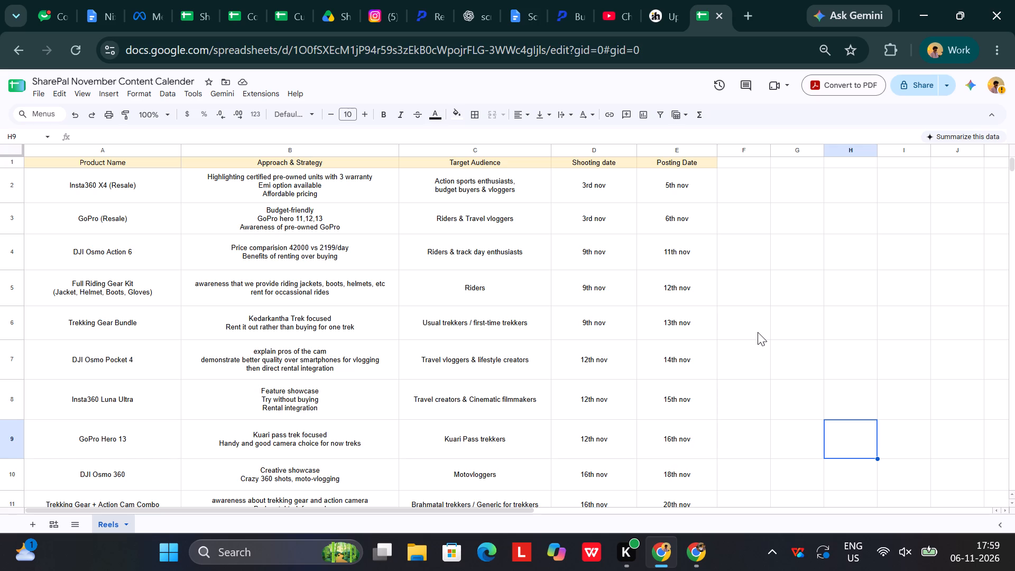
{"action": "scroll", "coordinate": [742, 349], "scroll_direction": "down", "scroll_amount": 2}
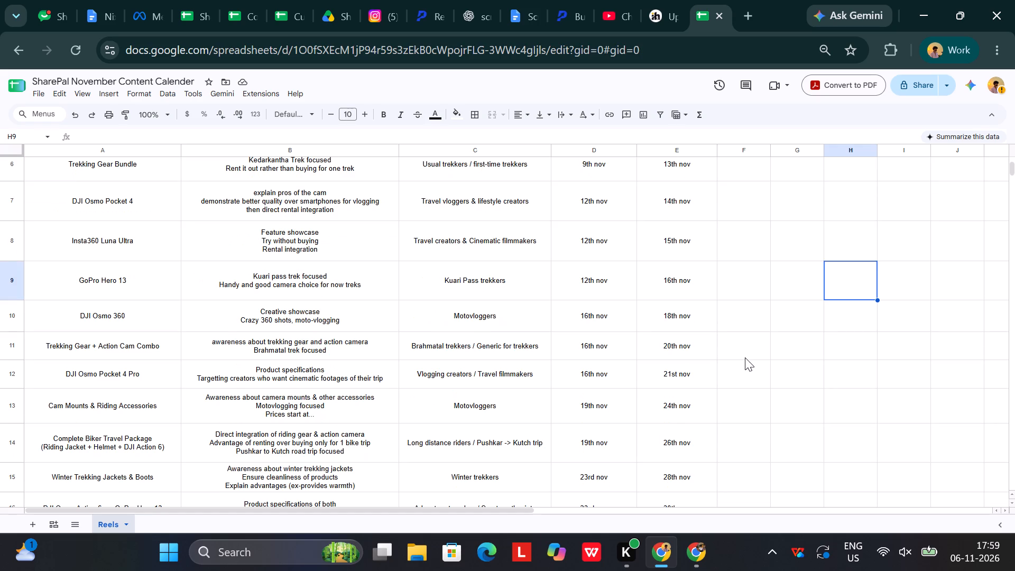
{"action": "scroll", "coordinate": [745, 357], "scroll_direction": "down", "scroll_amount": 1}
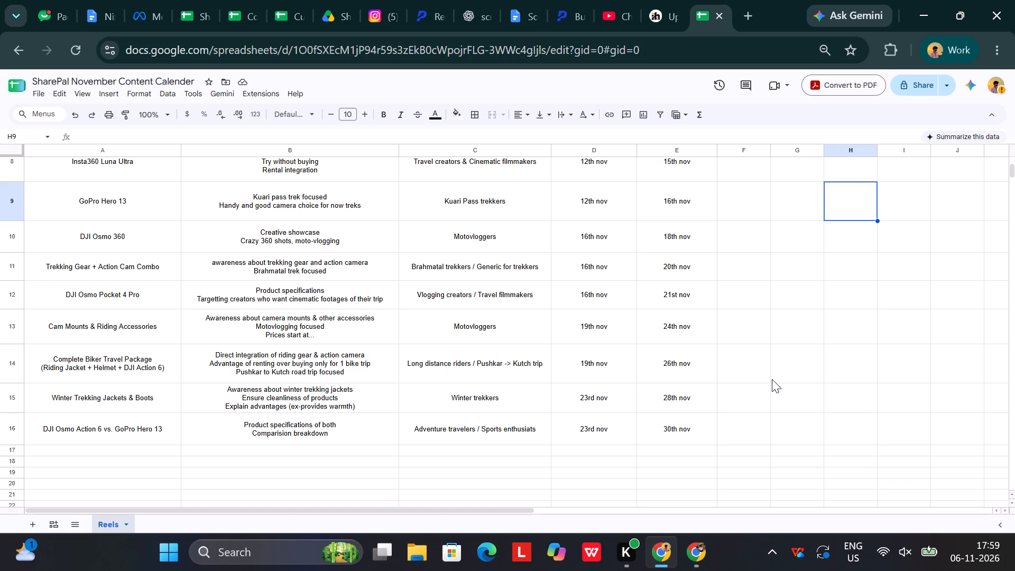
{"action": "scroll", "coordinate": [605, 387], "scroll_direction": "up", "scroll_amount": 6}
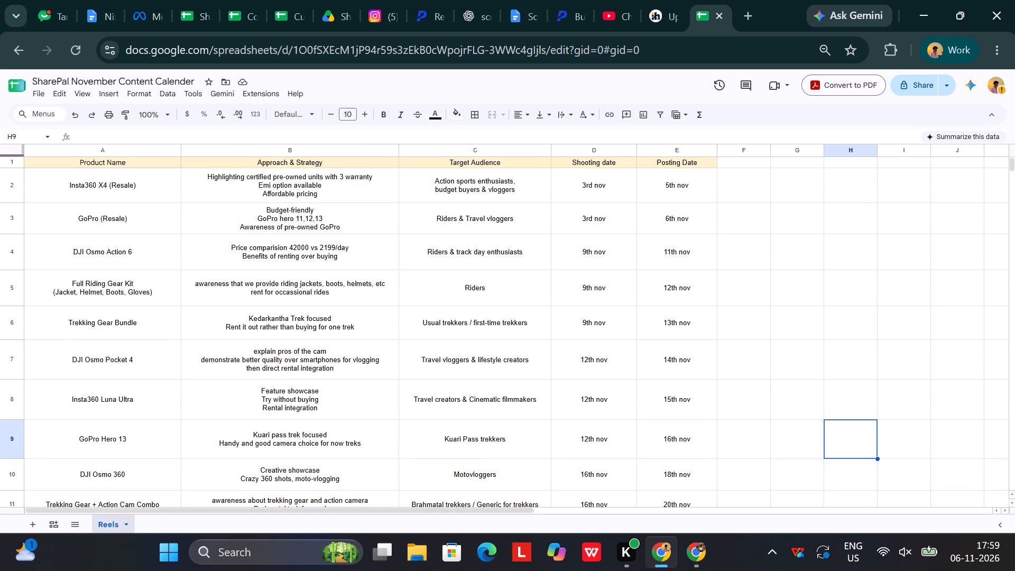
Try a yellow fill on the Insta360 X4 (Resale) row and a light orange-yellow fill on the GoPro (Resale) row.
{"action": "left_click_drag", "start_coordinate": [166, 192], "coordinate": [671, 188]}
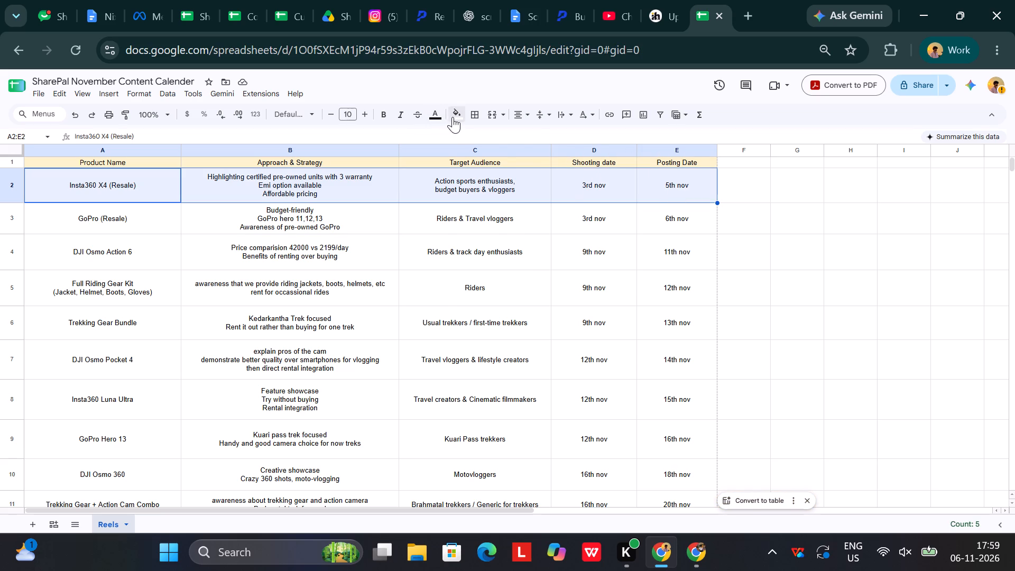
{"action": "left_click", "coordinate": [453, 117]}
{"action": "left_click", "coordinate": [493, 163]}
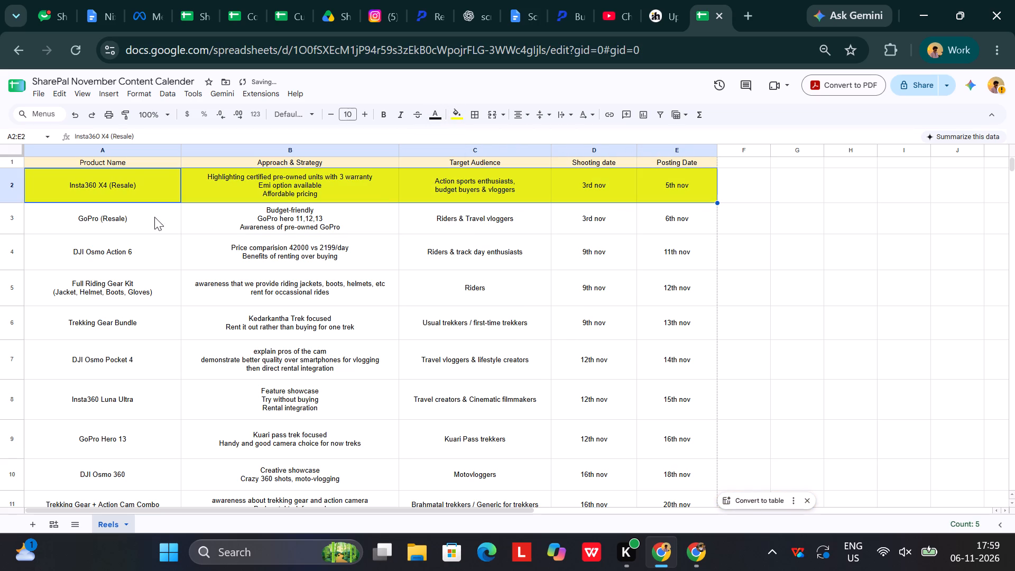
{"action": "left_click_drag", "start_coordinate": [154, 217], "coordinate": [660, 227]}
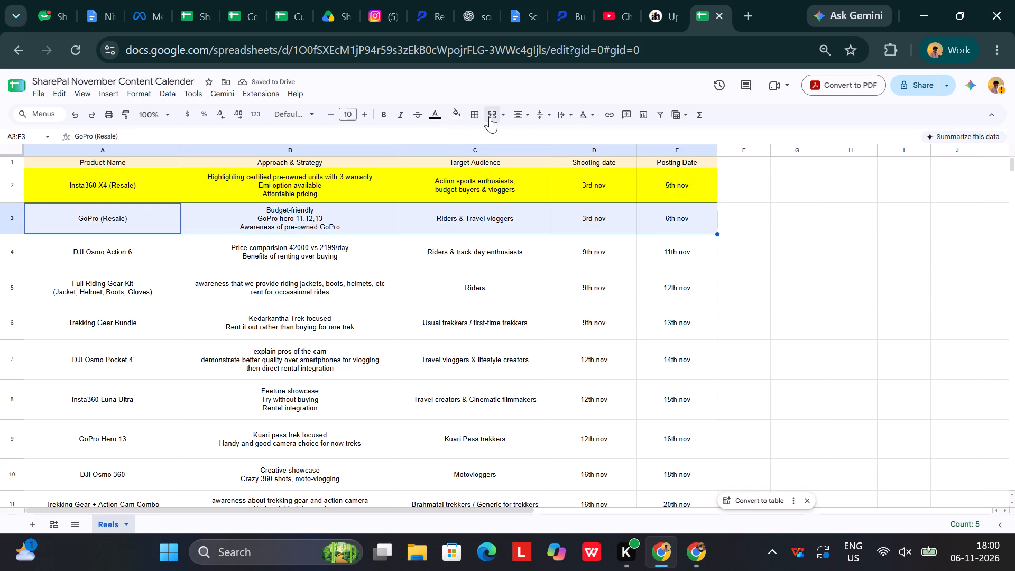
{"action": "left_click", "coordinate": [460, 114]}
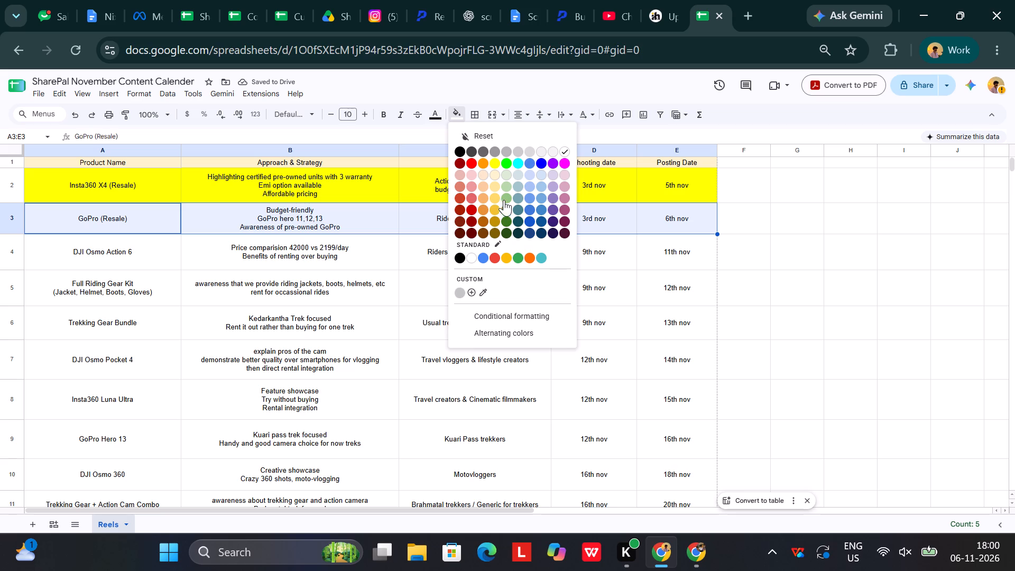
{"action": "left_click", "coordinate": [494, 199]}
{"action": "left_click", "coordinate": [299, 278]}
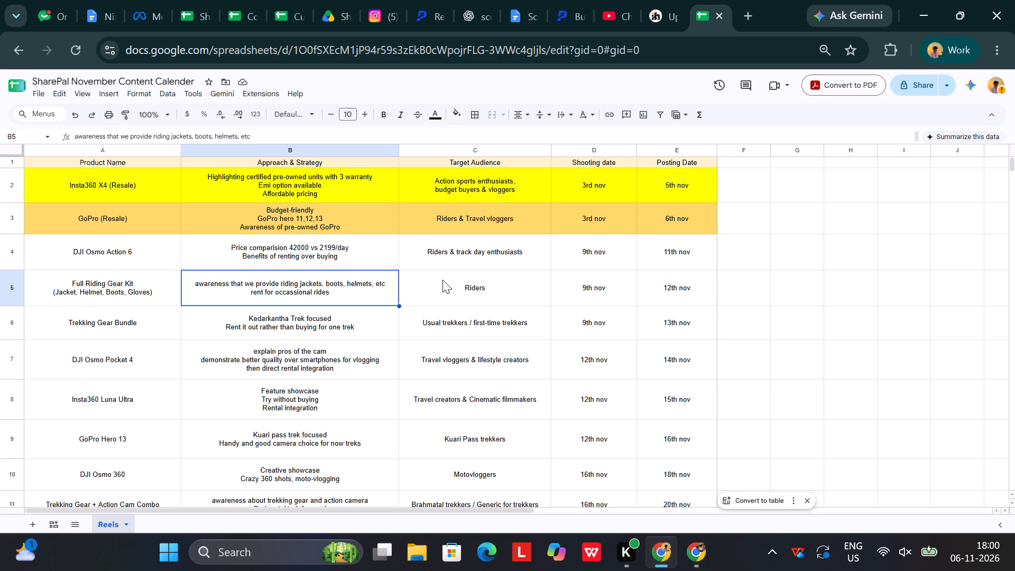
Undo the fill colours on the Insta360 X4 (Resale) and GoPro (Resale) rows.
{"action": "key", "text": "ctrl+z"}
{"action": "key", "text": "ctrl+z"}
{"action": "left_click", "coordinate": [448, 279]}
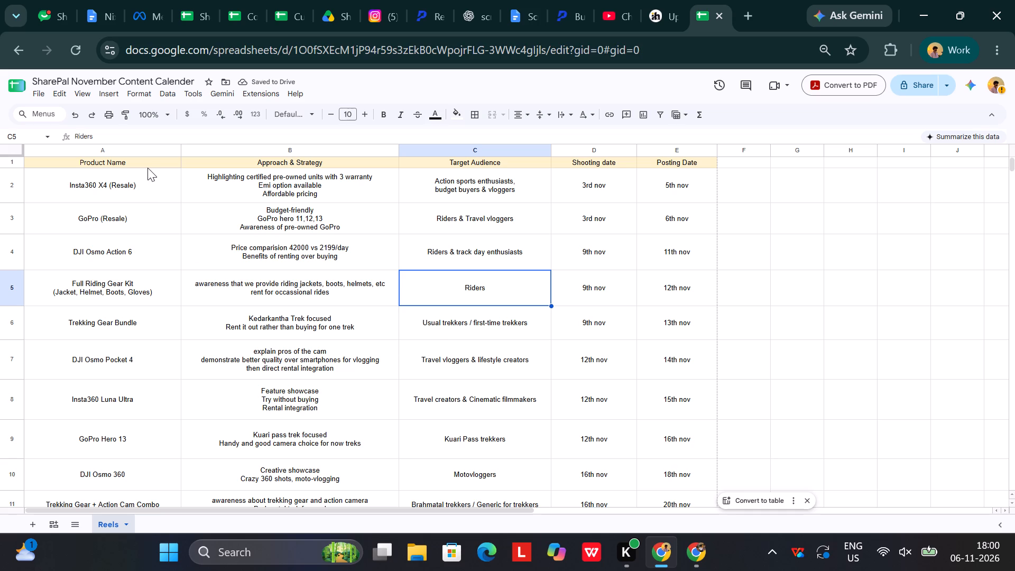
Apply borders to all cells of the calendar table, from the header row to the DJI Osmo Action 6 vs. GoPro Hero 13 row.
{"action": "left_click_drag", "start_coordinate": [149, 165], "coordinate": [671, 548]}
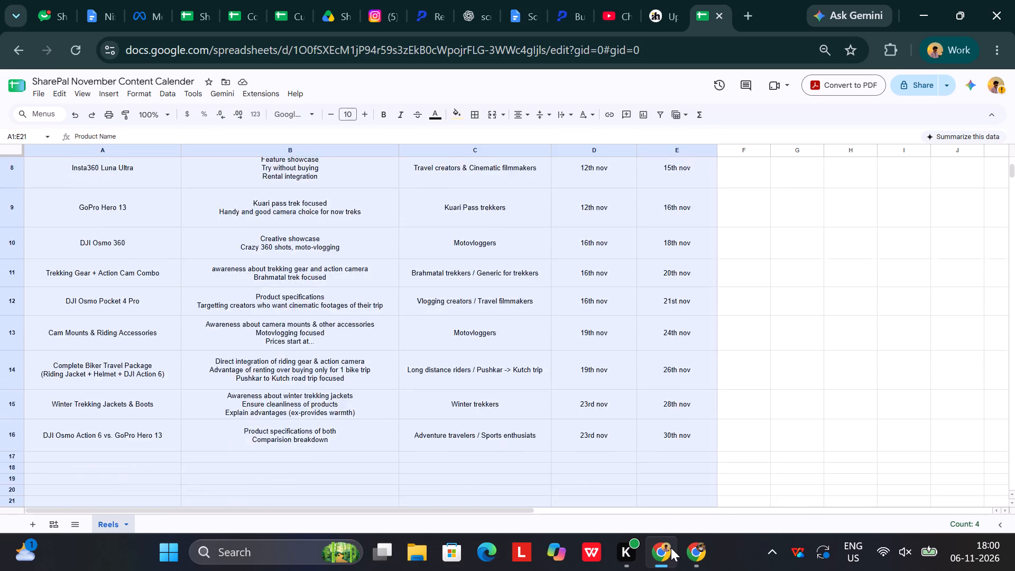
{"action": "left_click_drag", "start_coordinate": [671, 548], "coordinate": [667, 251]}
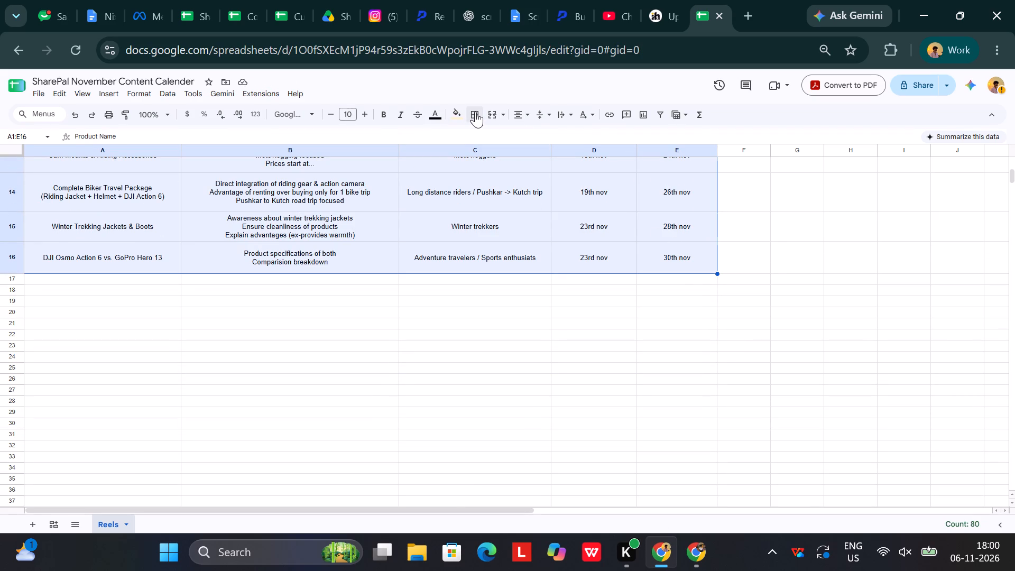
{"action": "left_click", "coordinate": [475, 111]}
{"action": "left_click", "coordinate": [481, 132]}
{"action": "left_click", "coordinate": [434, 297]}
{"action": "scroll", "coordinate": [434, 297], "scroll_direction": "up", "scroll_amount": 1}
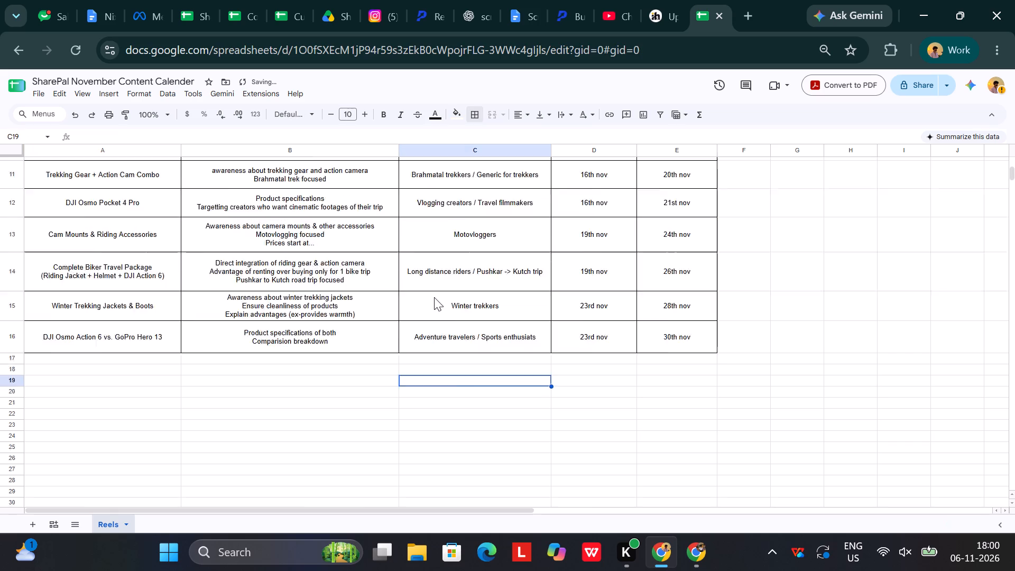
{"action": "scroll", "coordinate": [434, 297], "scroll_direction": "up", "scroll_amount": 7}
{"action": "left_click", "coordinate": [879, 287]}
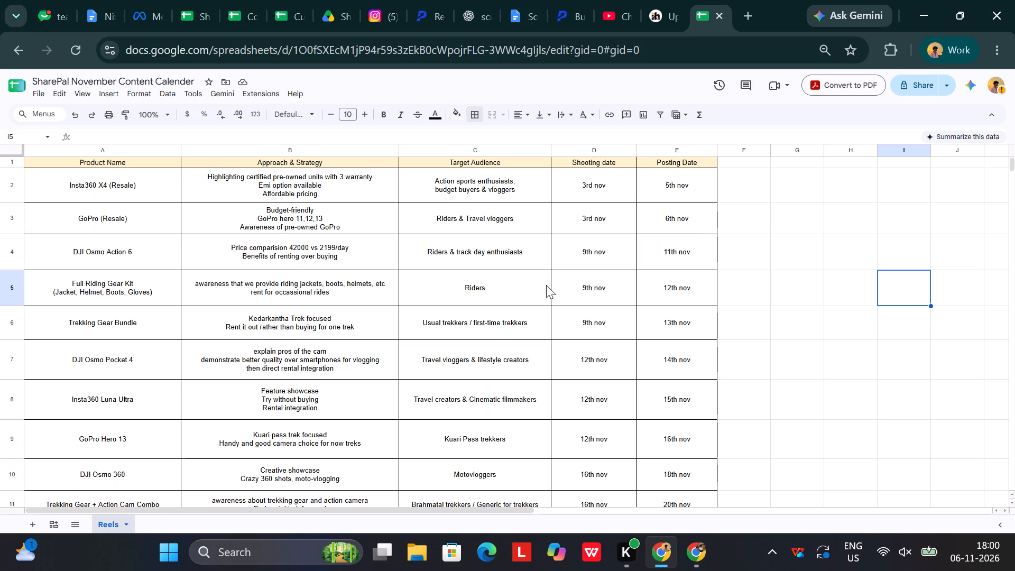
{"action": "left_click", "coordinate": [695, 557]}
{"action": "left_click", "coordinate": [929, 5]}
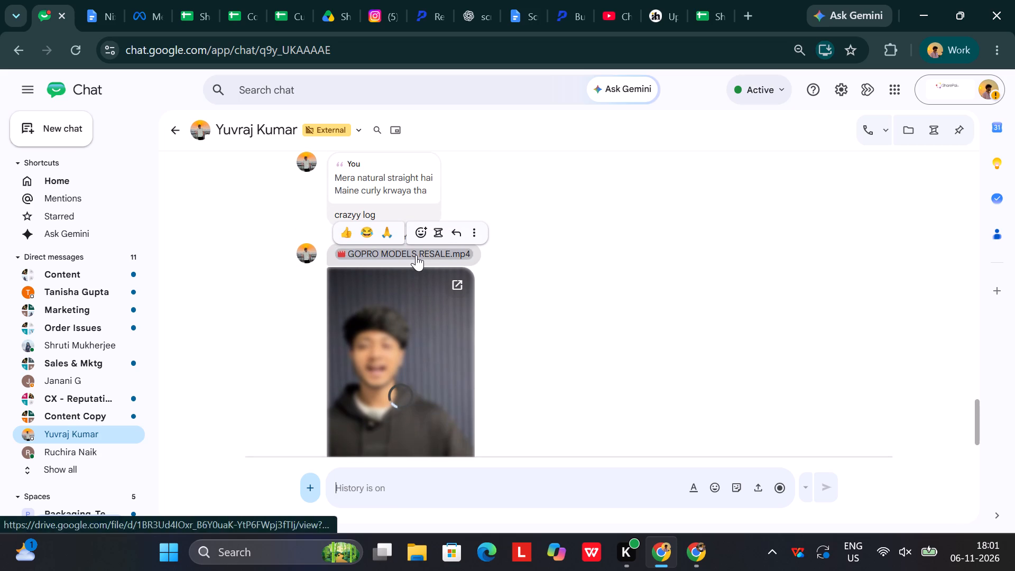
Open the shared GOPRO MODELS RESALE.mp4 video from the team chat and play it for review.
{"action": "left_click", "coordinate": [416, 255]}
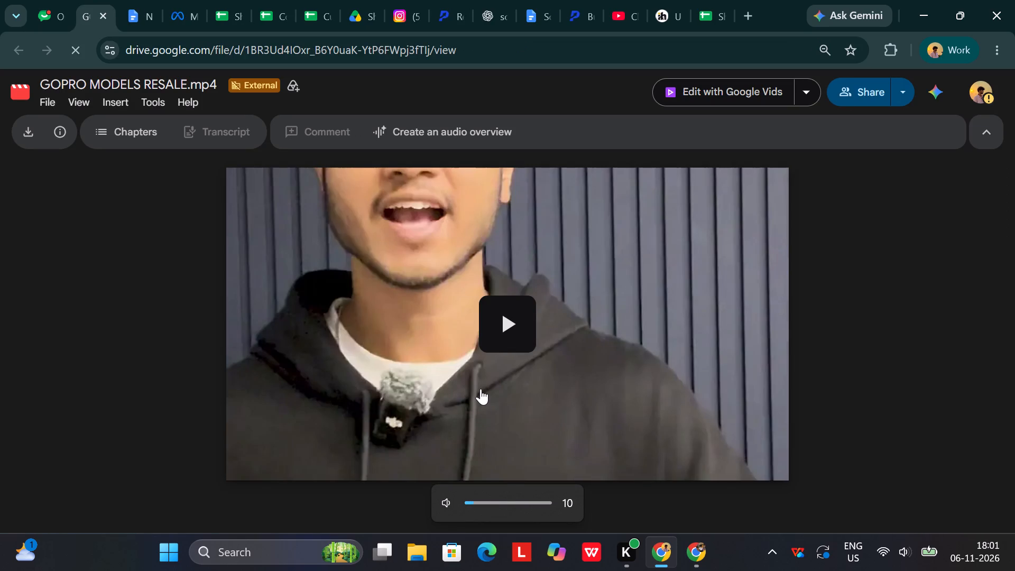
{"action": "left_click", "coordinate": [513, 342]}
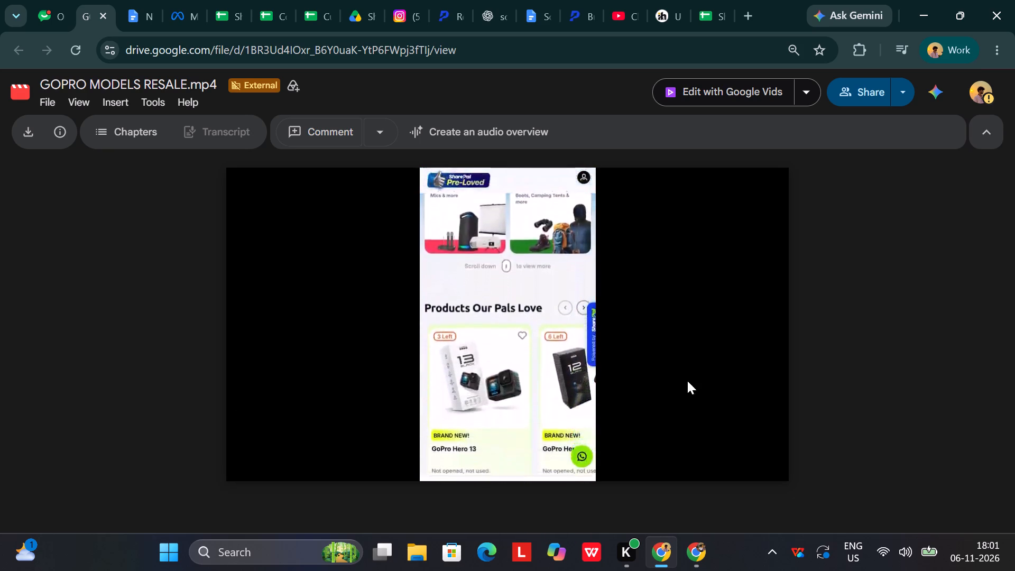
Switch to Google Drive and rewatch GOPRO MODELS RESALE.mp4 from around 0:20.
{"action": "left_click_drag", "start_coordinate": [610, 403], "coordinate": [552, 412]}
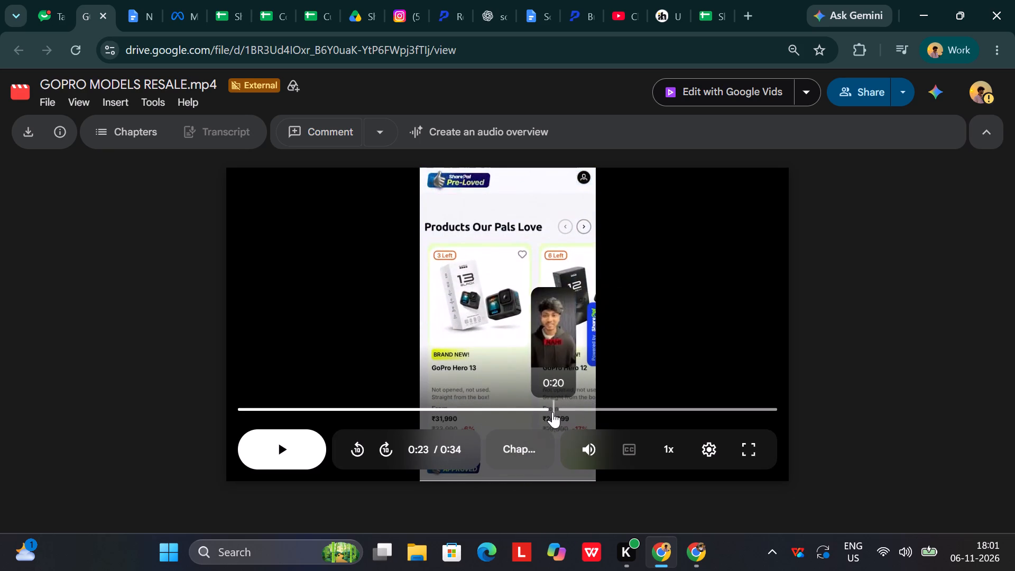
{"action": "left_click_drag", "start_coordinate": [552, 412], "coordinate": [568, 411]}
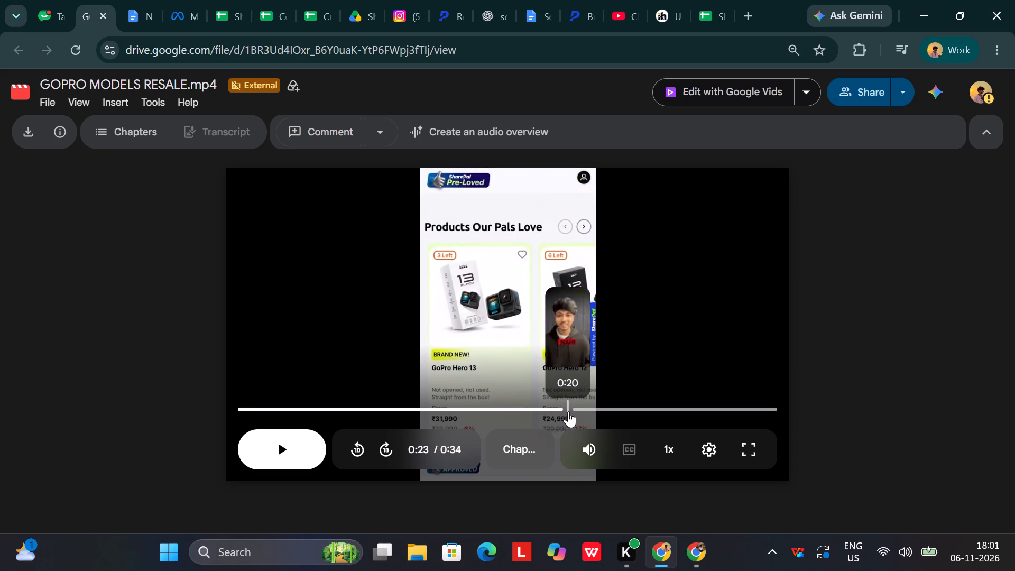
{"action": "left_click_drag", "start_coordinate": [568, 411], "coordinate": [538, 411]}
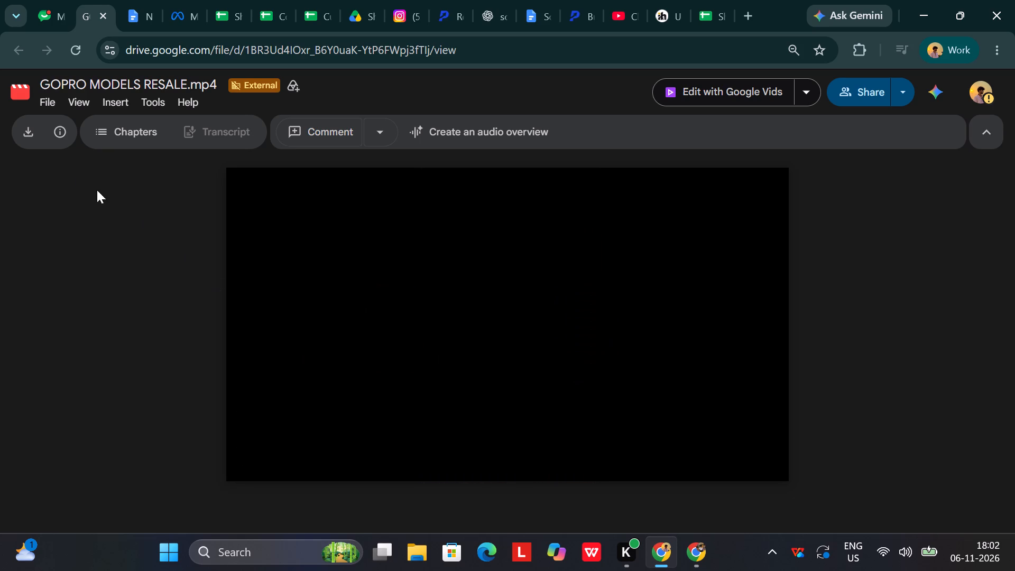
Download GOPRO MODELS RESALE.mp4 from Drive and close the download page.
{"action": "left_click", "coordinate": [29, 131]}
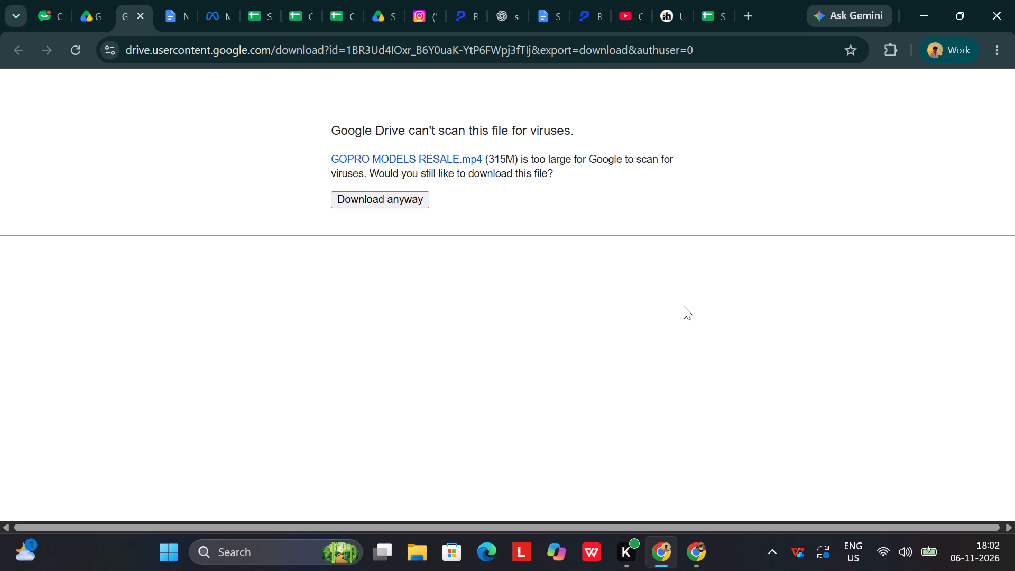
{"action": "left_click", "coordinate": [347, 199]}
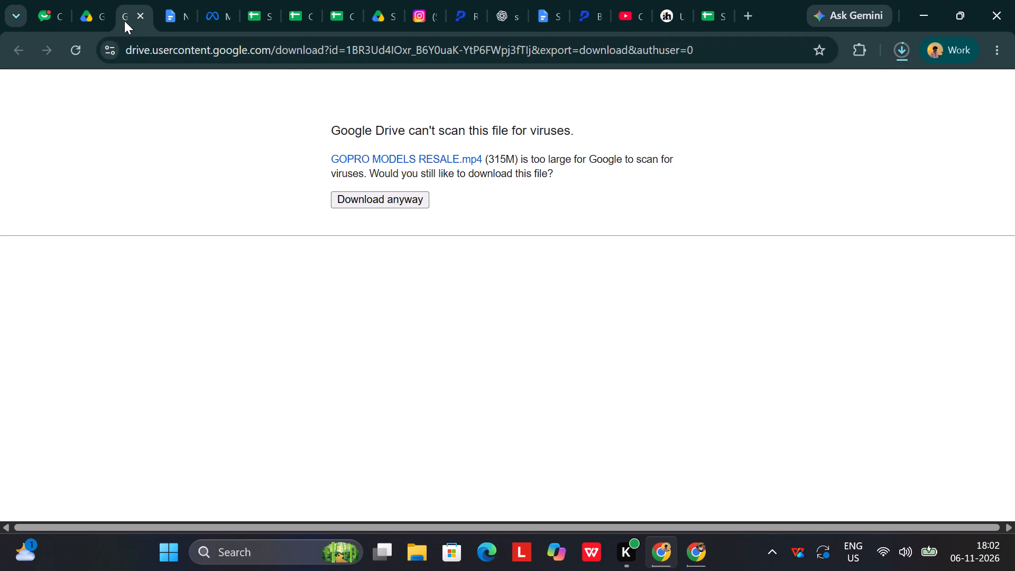